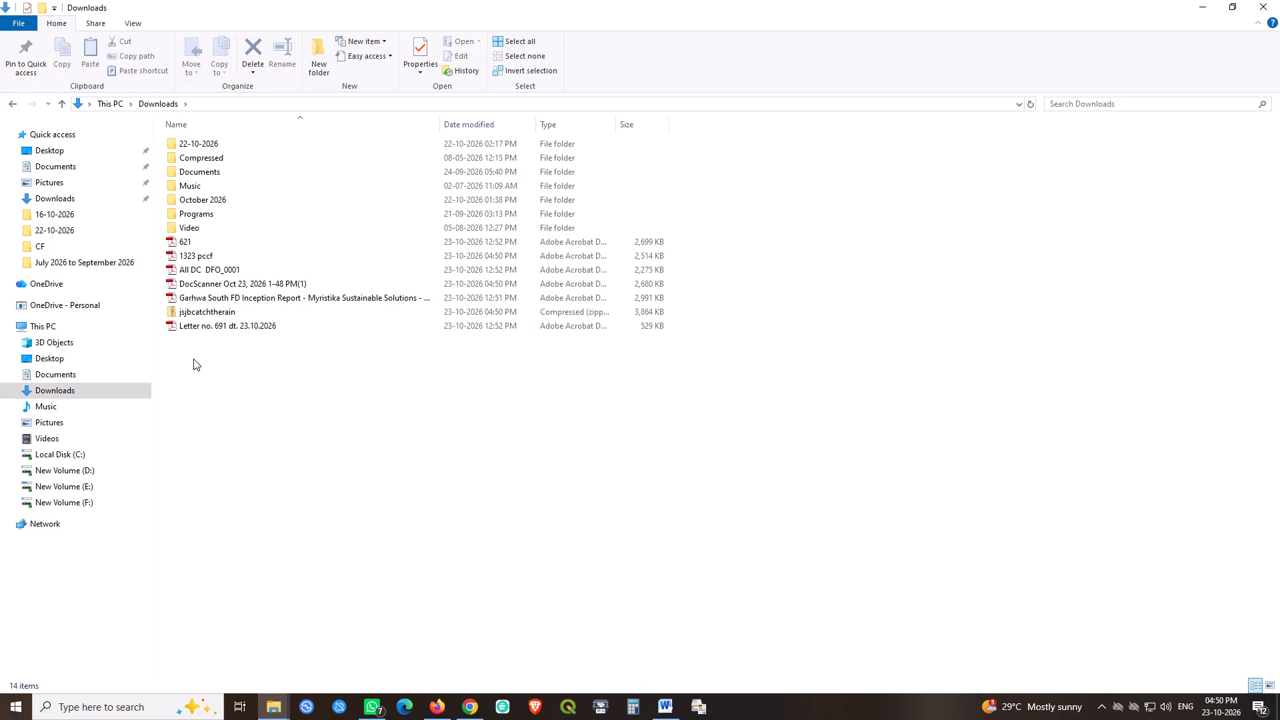
Open the 621 PDF from Downloads, read through the meeting proceedings to the signatures and copy-distribution section, and close it.
double_click(200, 241)
scroll(506, 463, down, 3)
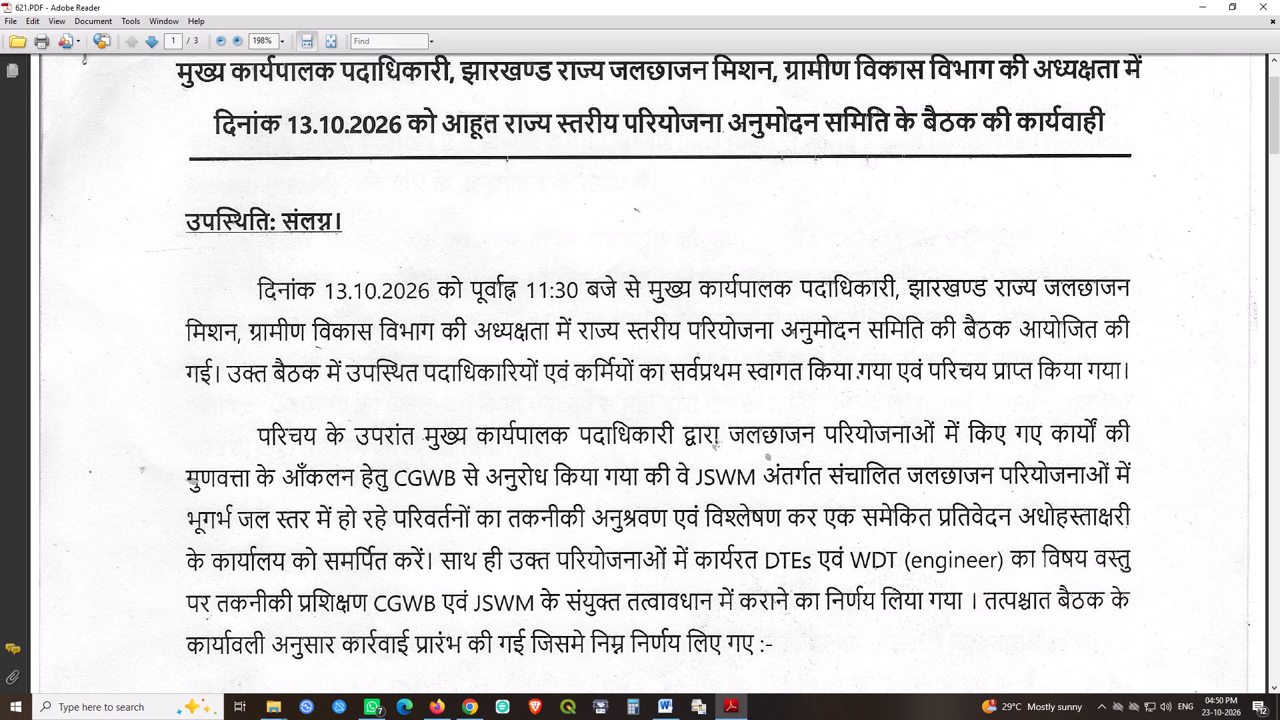
scroll(506, 463, down, 4)
scroll(506, 463, up, 5)
scroll(506, 463, down, 11)
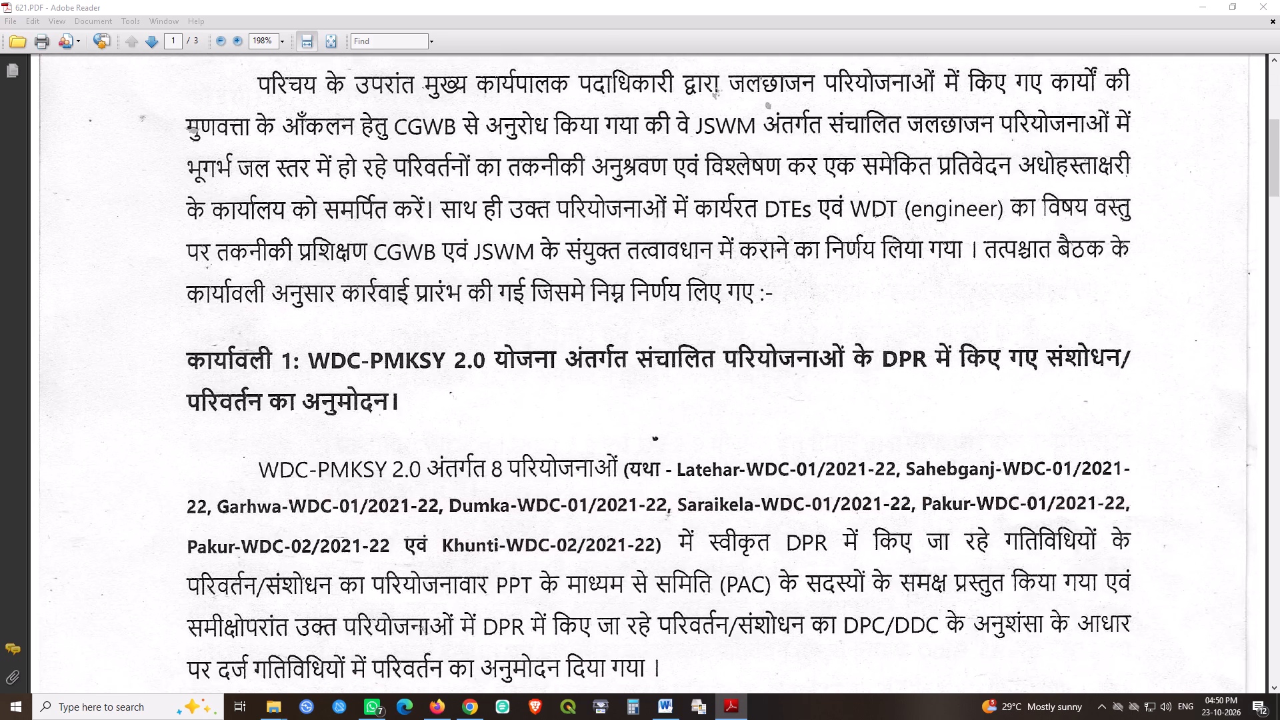
scroll(535, 449, down, 20)
scroll(535, 449, down, 11)
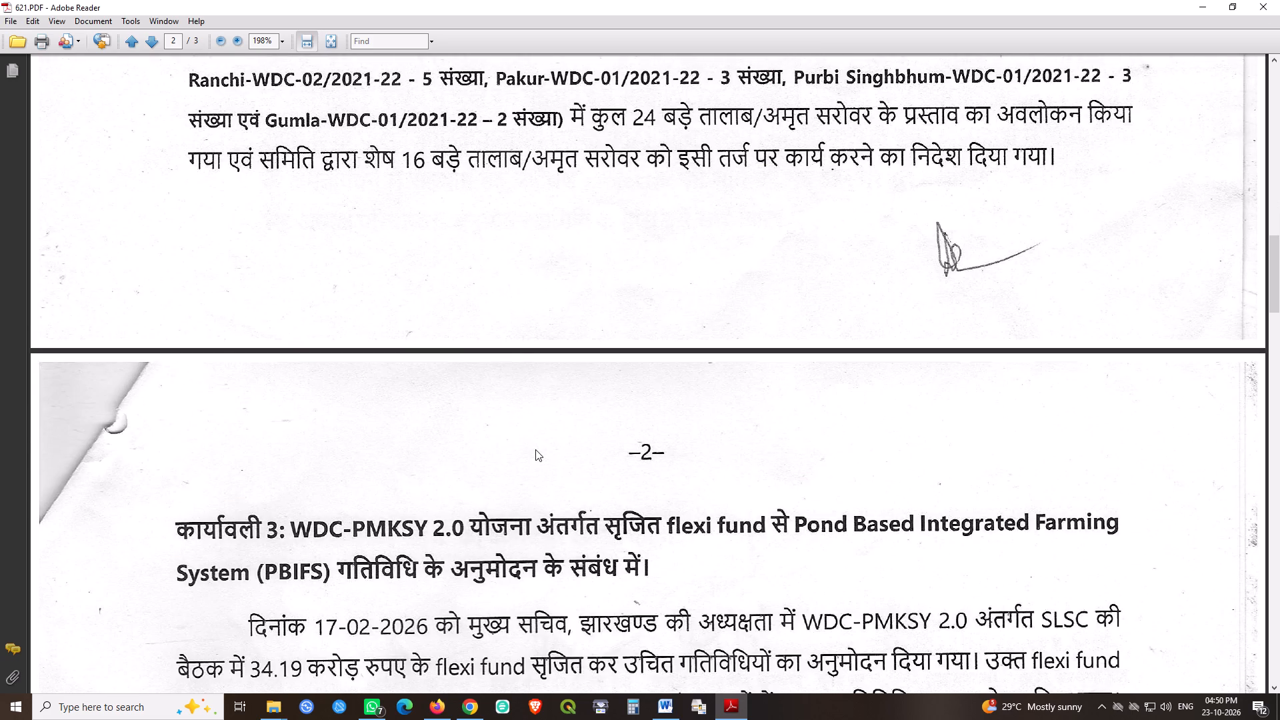
scroll(535, 449, down, 12)
scroll(535, 449, down, 13)
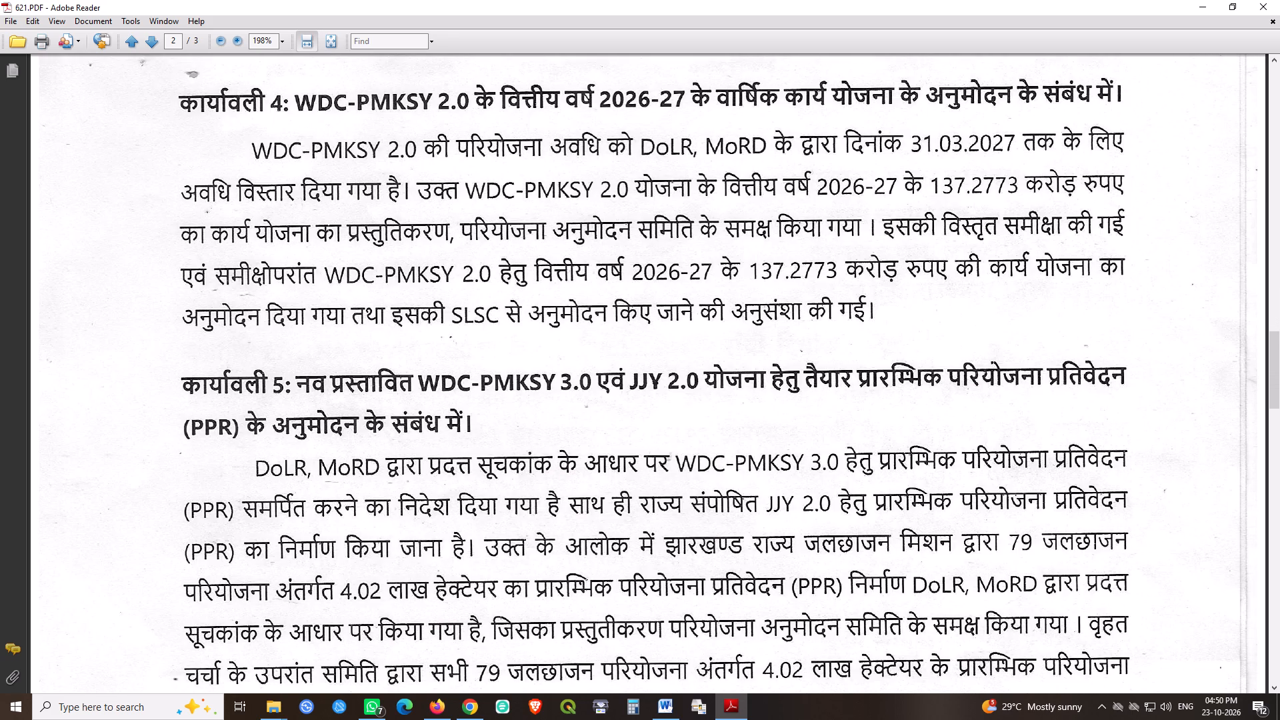
scroll(535, 449, down, 19)
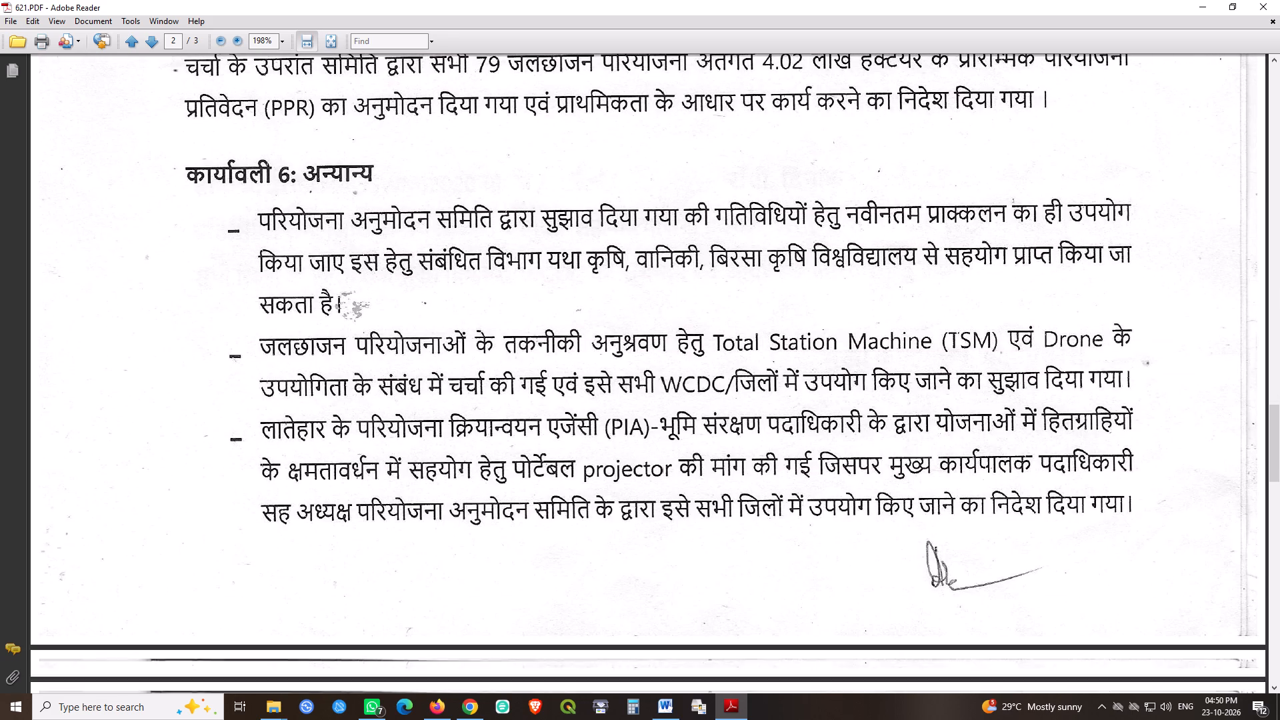
drag(1273, 425, 1273, 505)
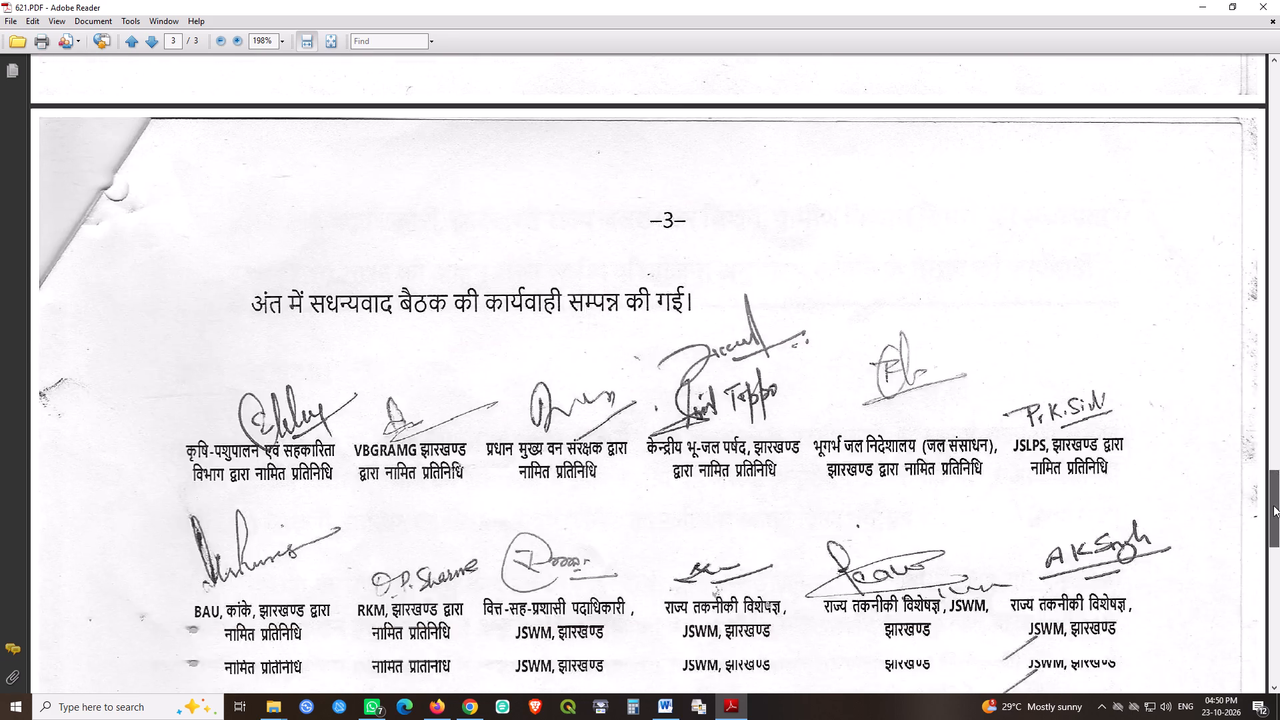
drag(1273, 505, 1279, 573)
click(1257, 1)
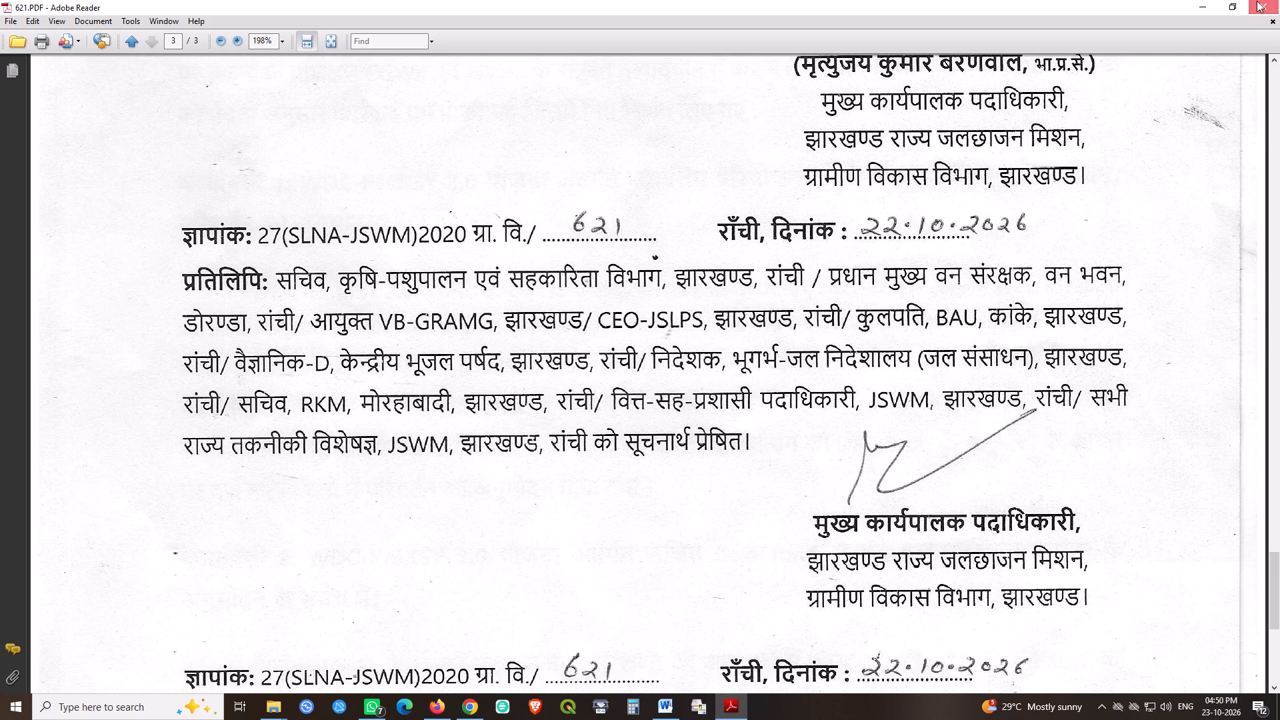
Open the 1323 pccf PDF and review the first page of the human–wildlife conflict meeting minutes.
double_click(216, 255)
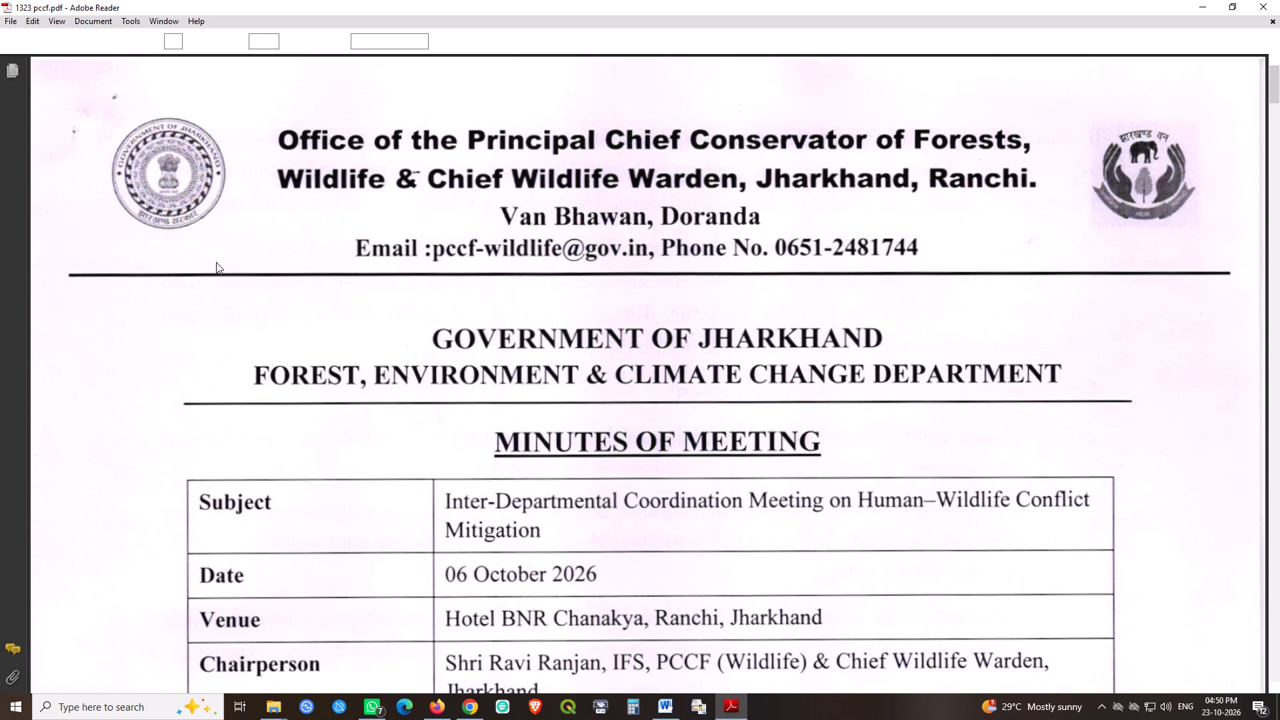
scroll(608, 457, down, 15)
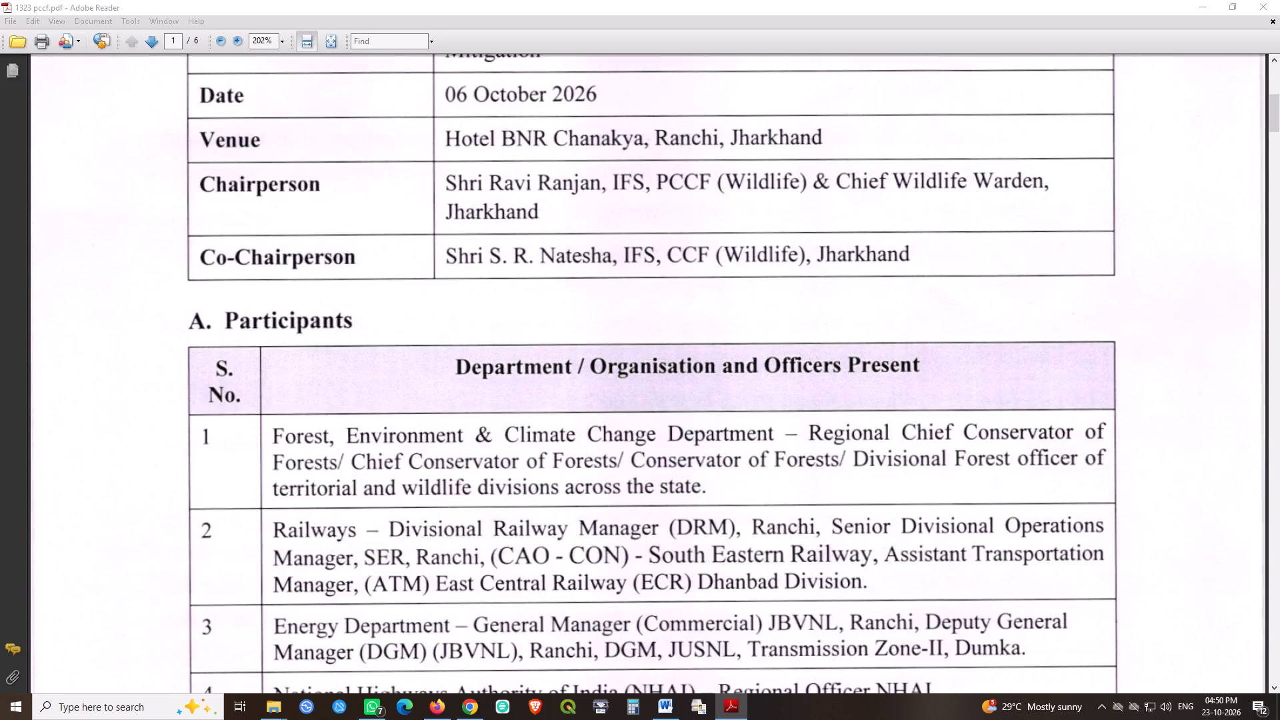
scroll(608, 457, down, 16)
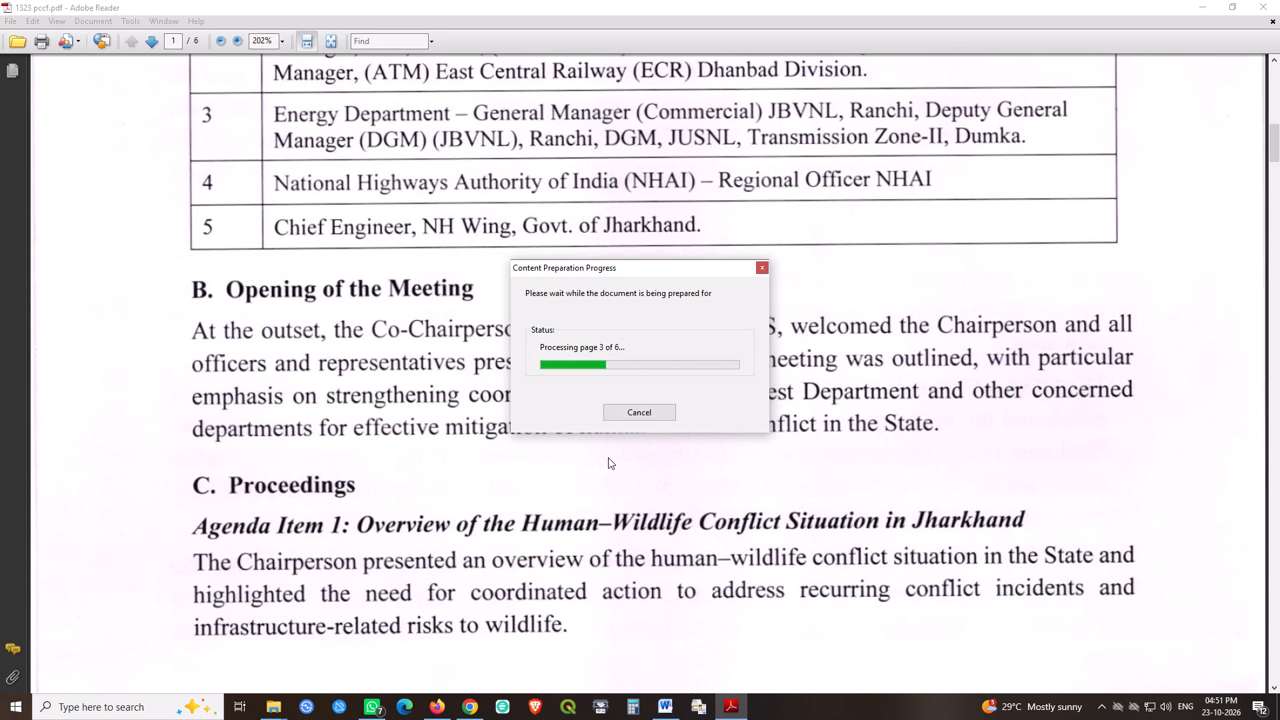
scroll(608, 457, down, 5)
scroll(608, 457, up, 11)
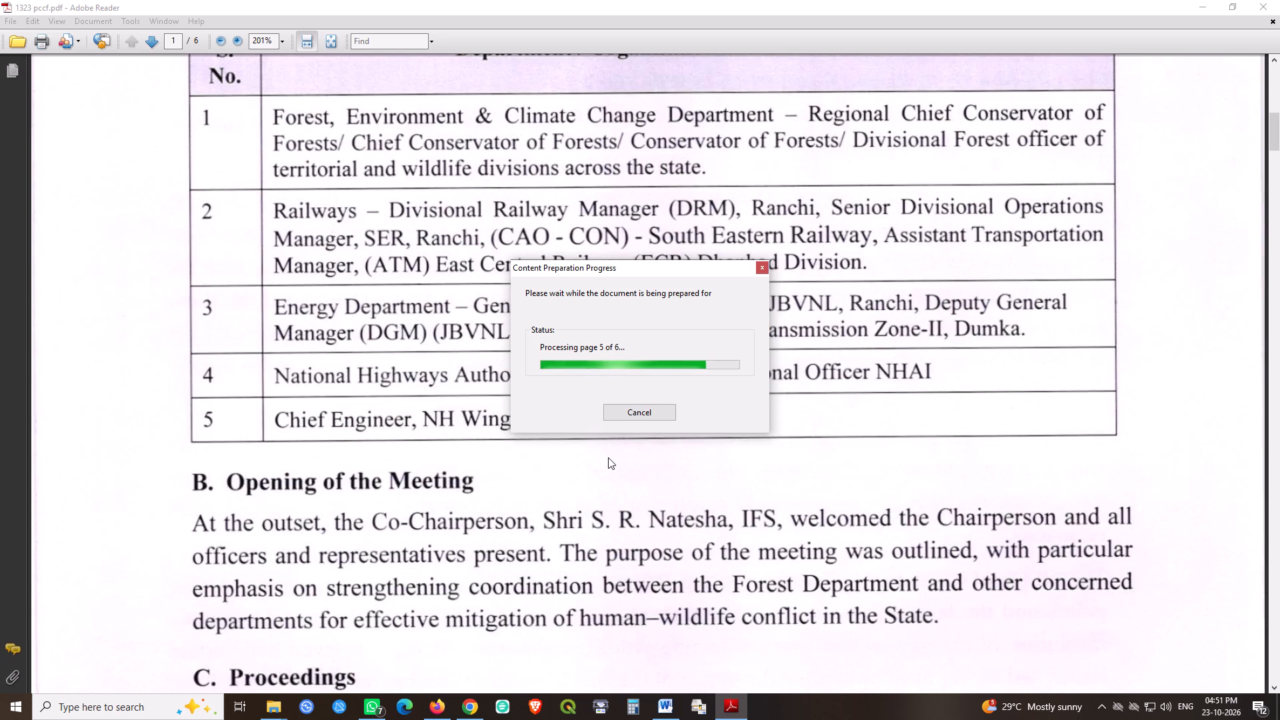
scroll(608, 457, up, 5)
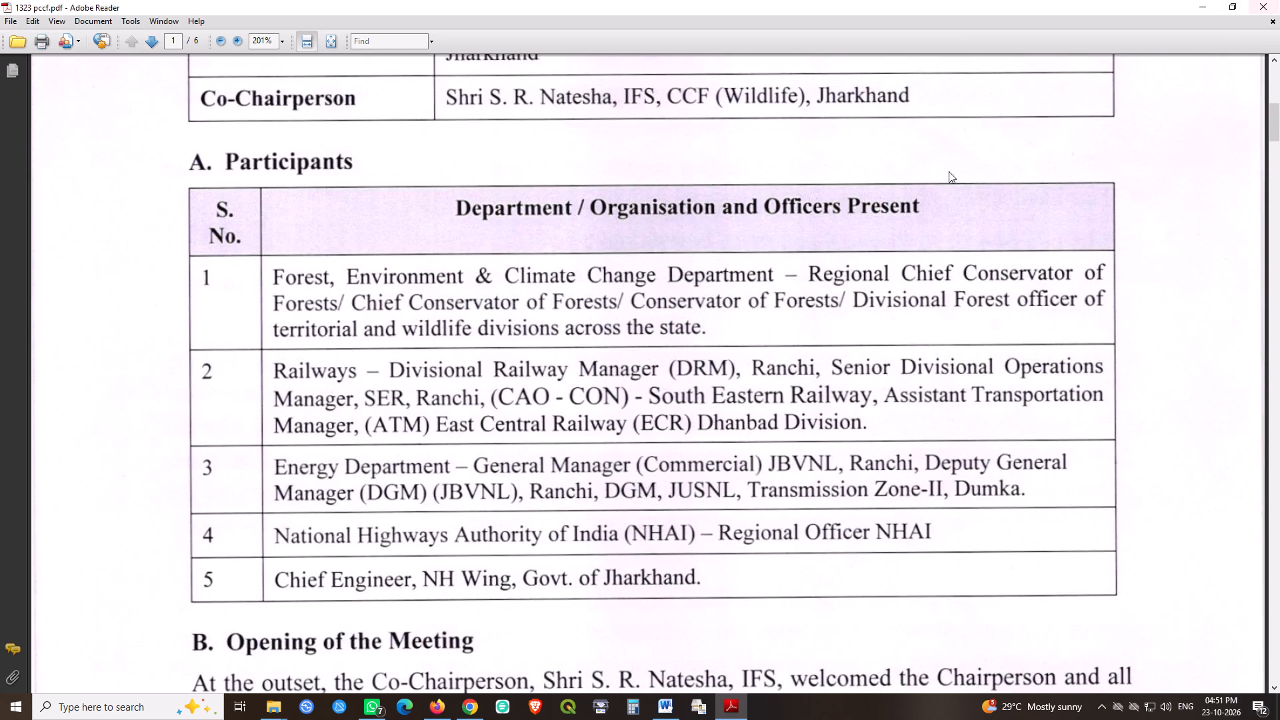
Print all pages of the 1323 pccf minutes 2-sided on the Brother DCP-L5510DN printer and close the document.
key(ctrl+p)
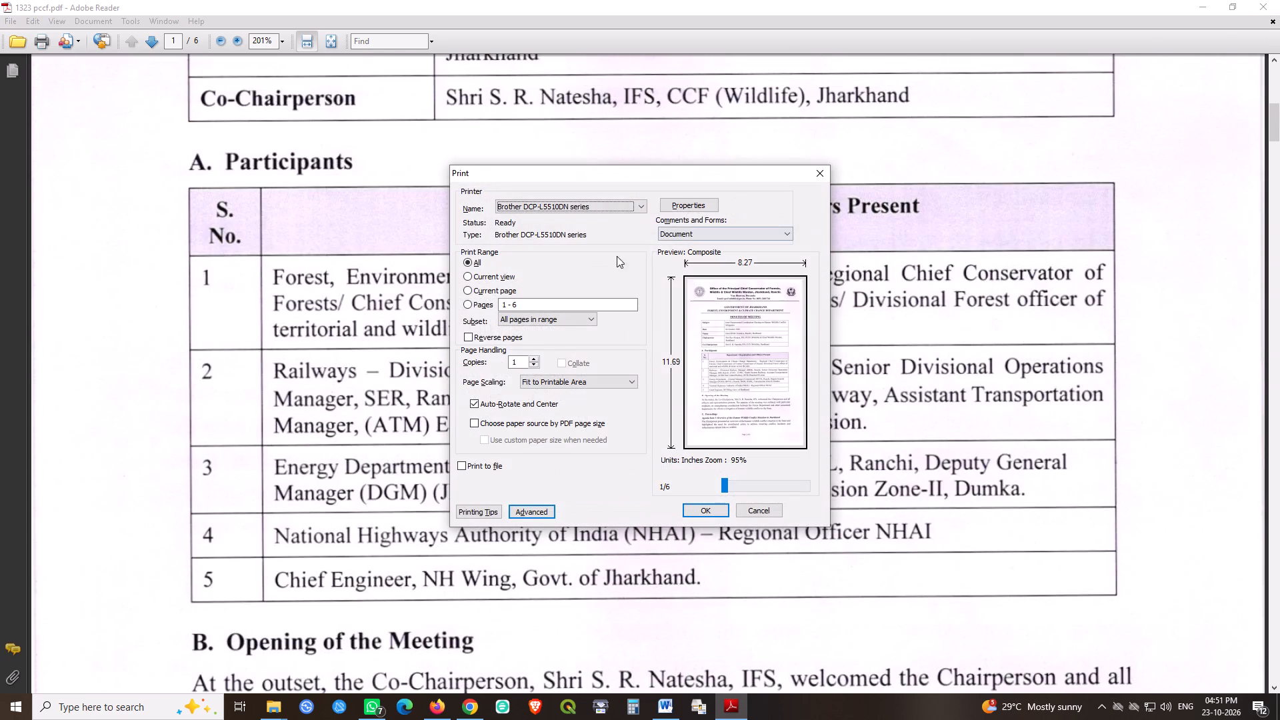
click(697, 197)
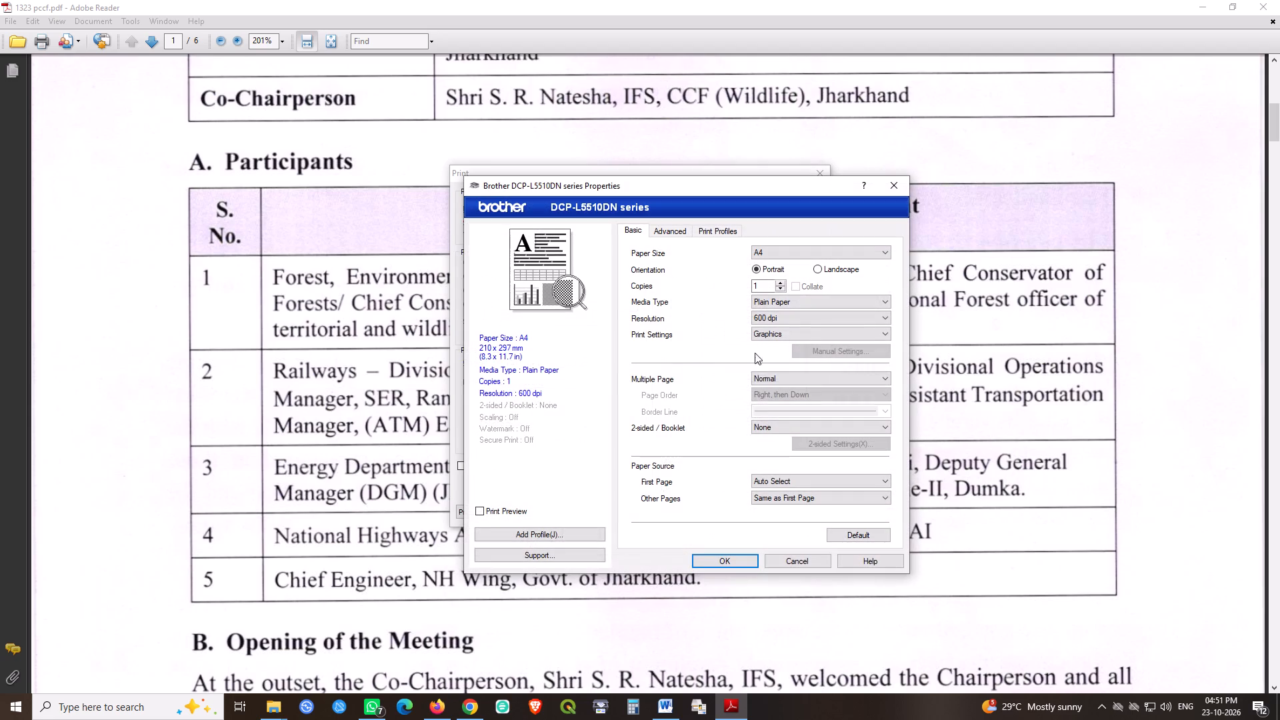
click(775, 424)
click(780, 444)
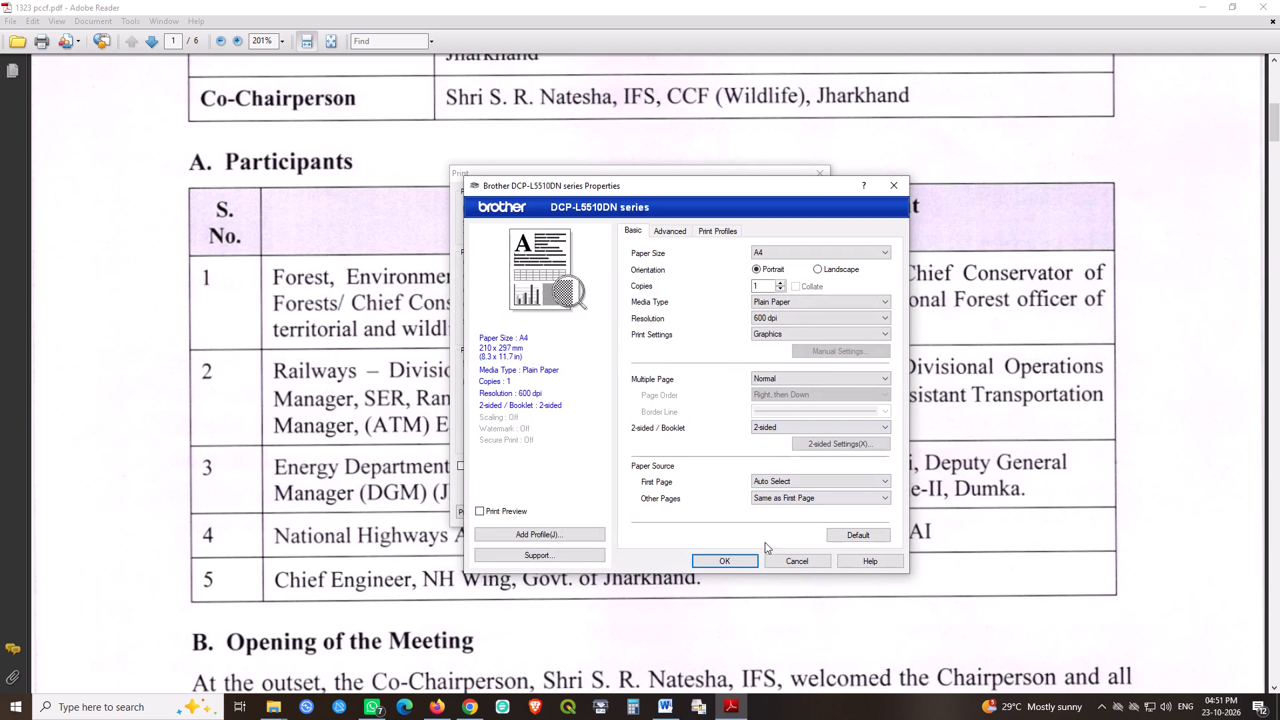
click(733, 561)
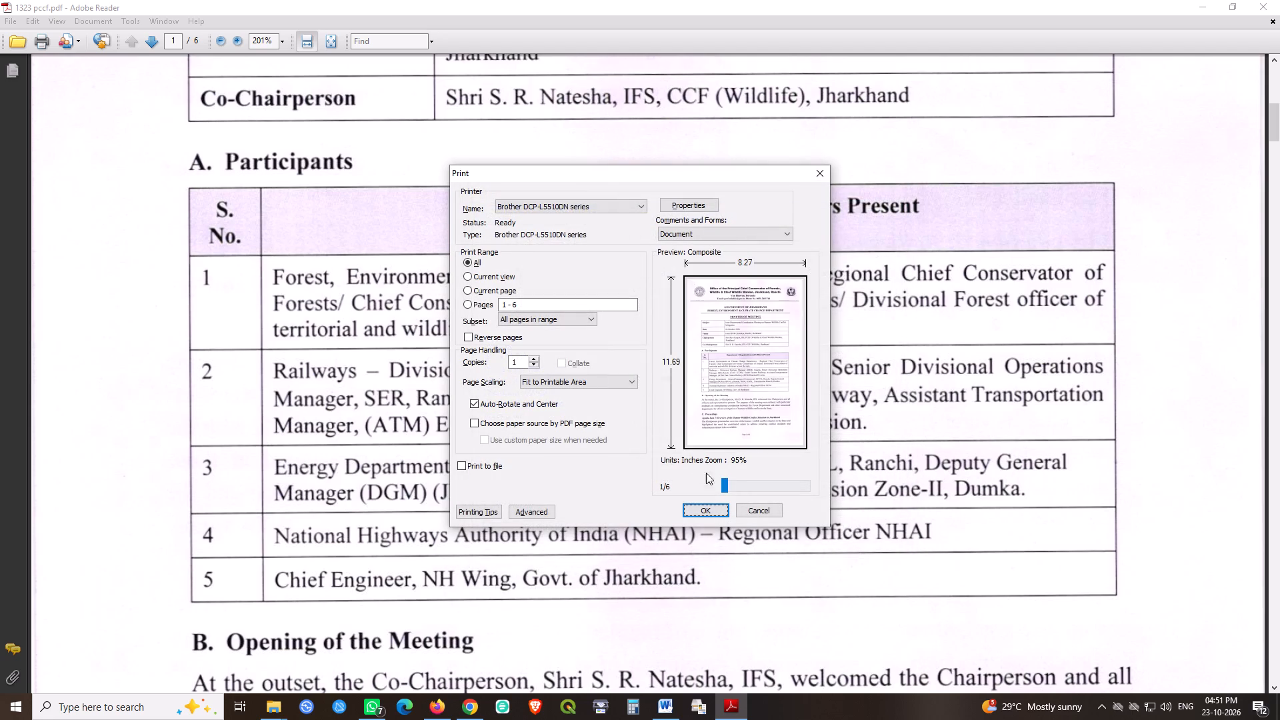
click(707, 511)
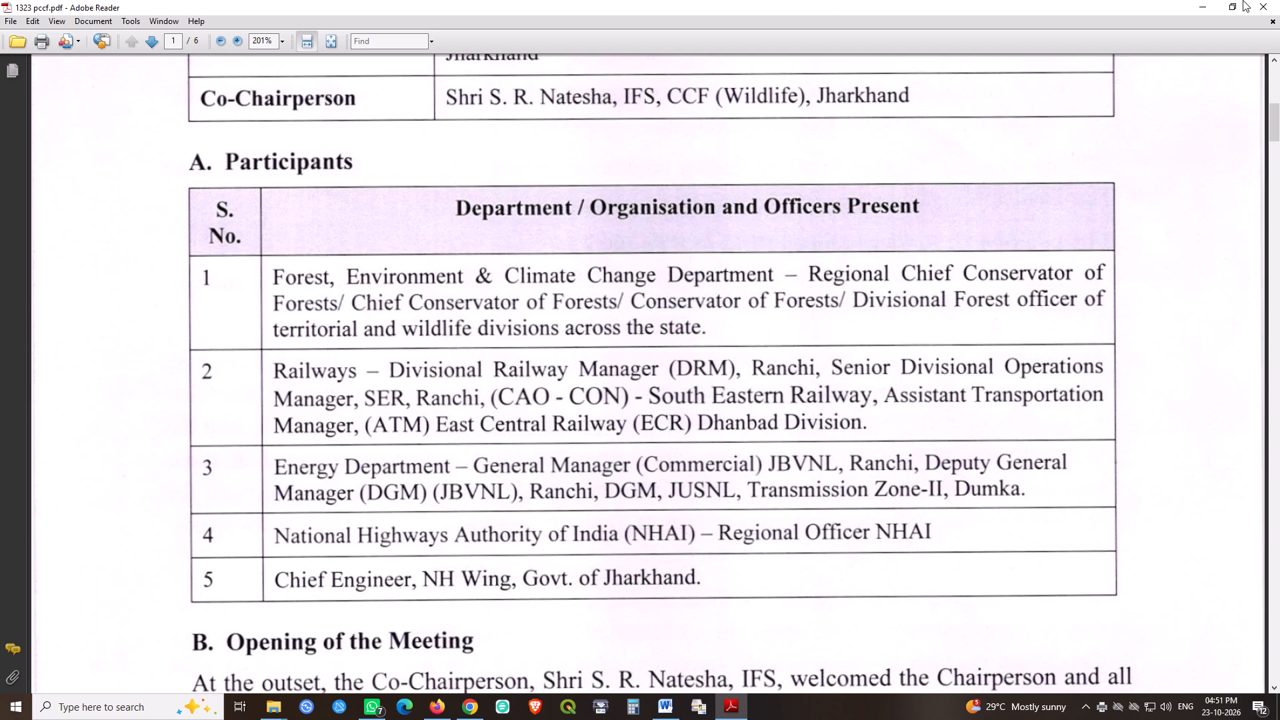
click(1261, 8)
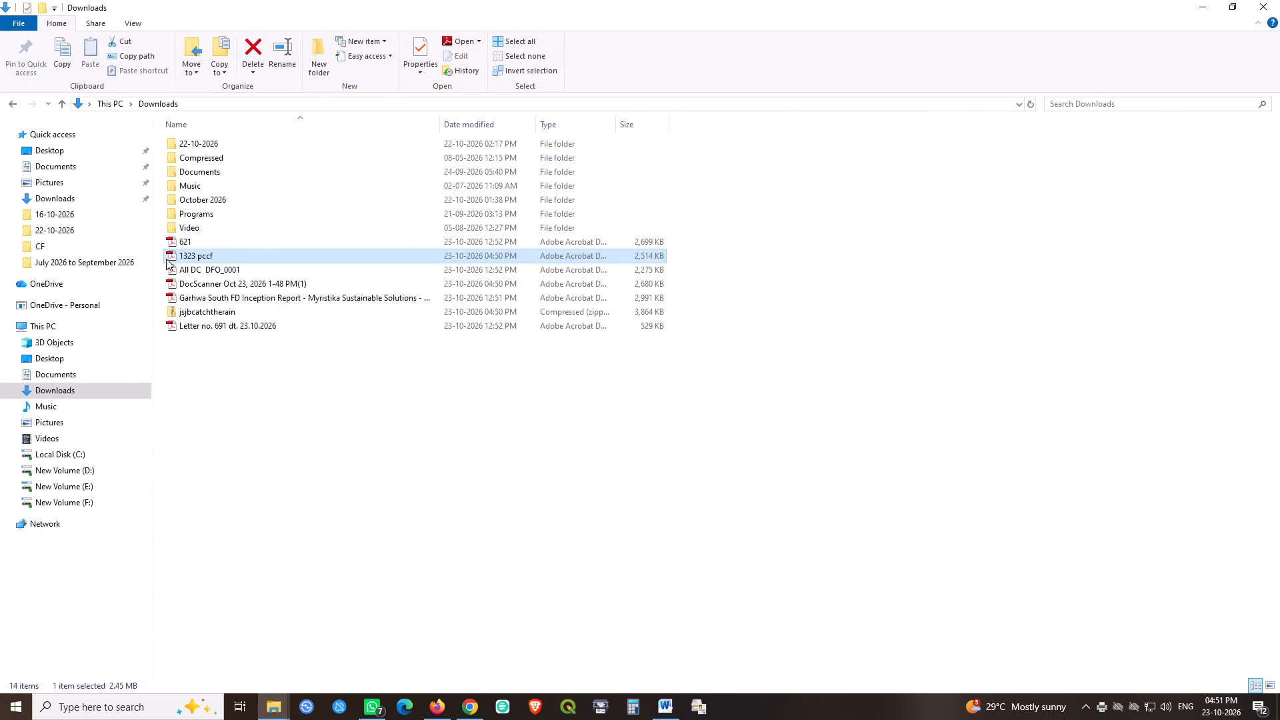
Open the All DC DFO_0001 PDF and read the wetland authority proceedings through the Technical Committee list and its ToR.
double_click(204, 267)
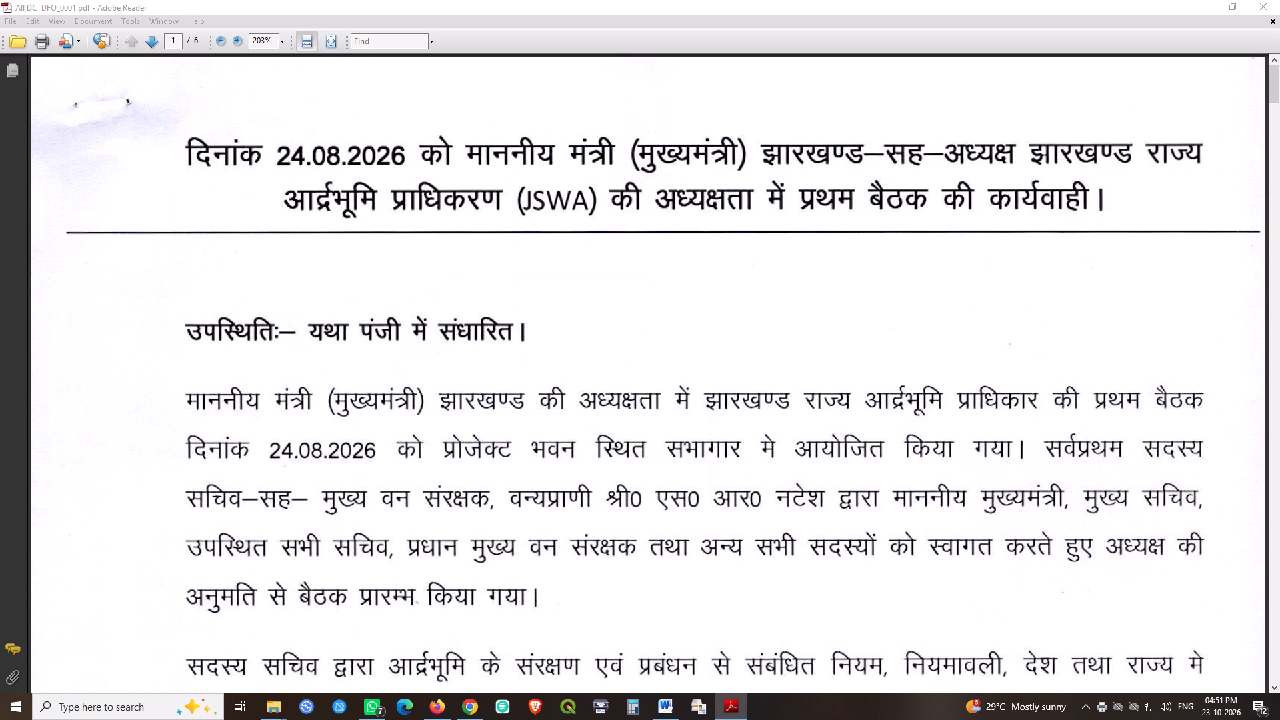
scroll(551, 462, down, 6)
scroll(551, 462, down, 18)
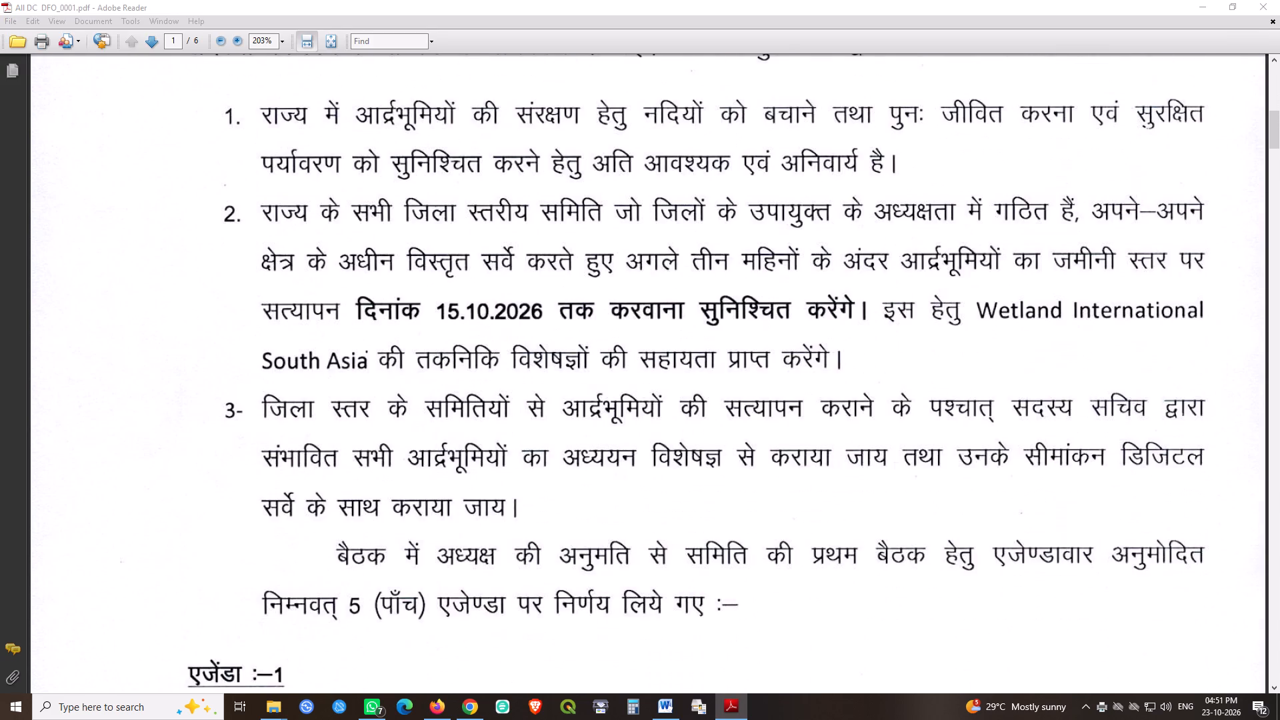
scroll(551, 462, down, 16)
scroll(551, 462, down, 5)
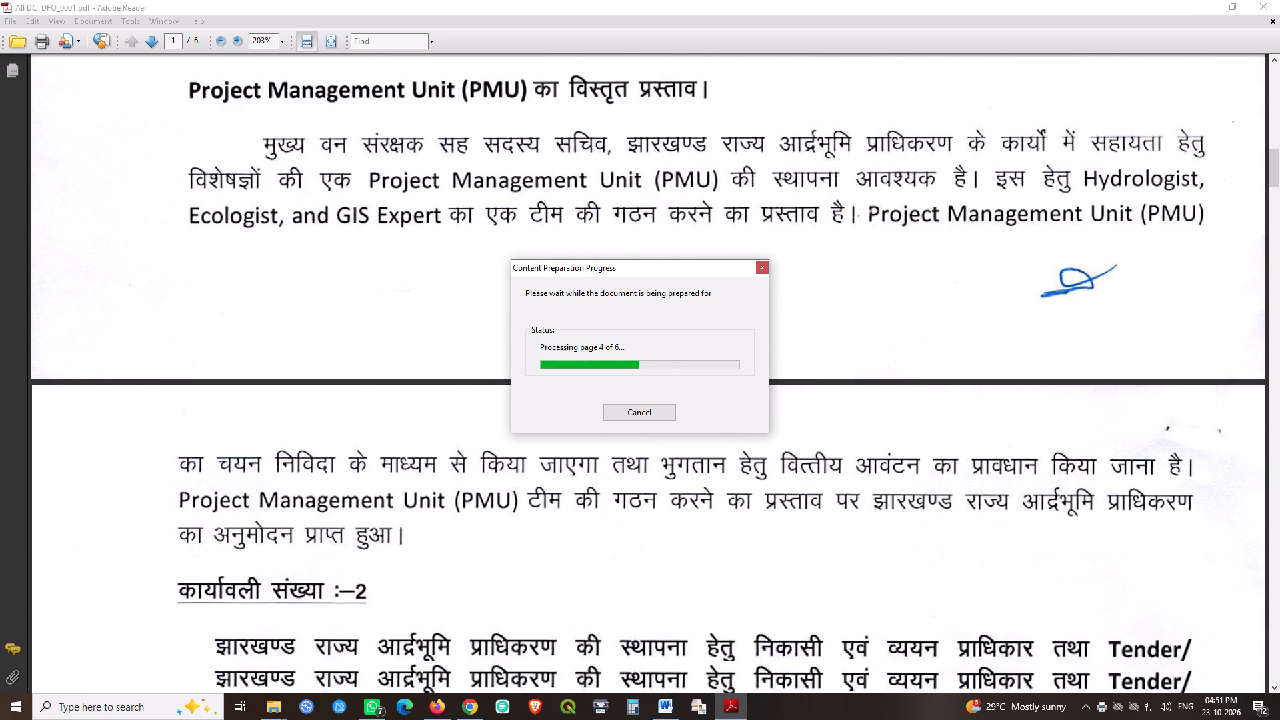
scroll(551, 462, down, 9)
scroll(551, 462, up, 5)
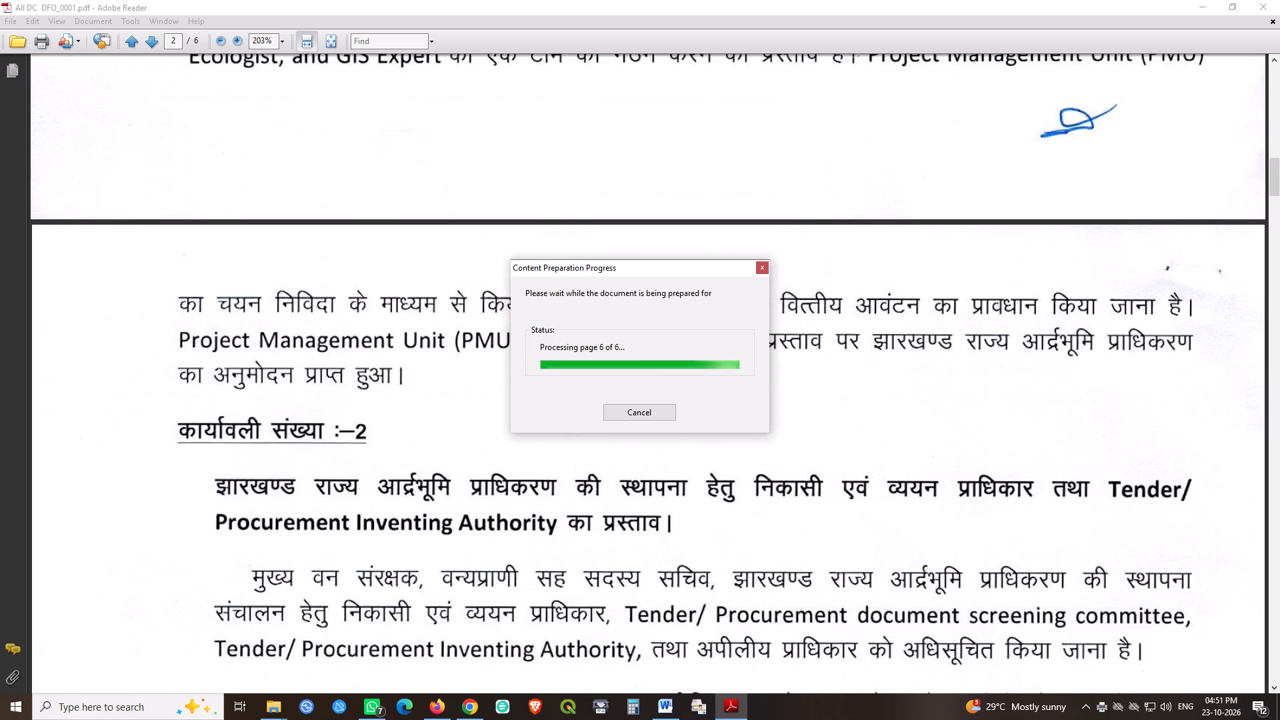
scroll(551, 462, up, 4)
scroll(551, 462, down, 18)
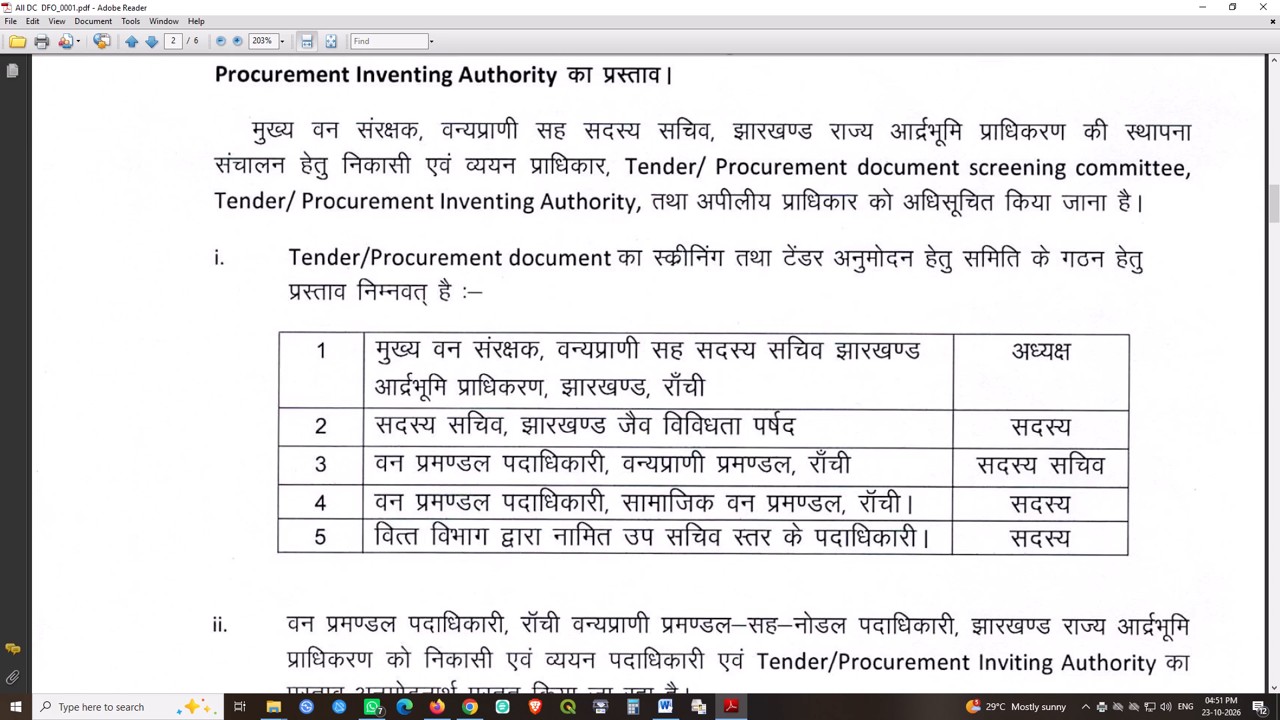
scroll(551, 462, down, 12)
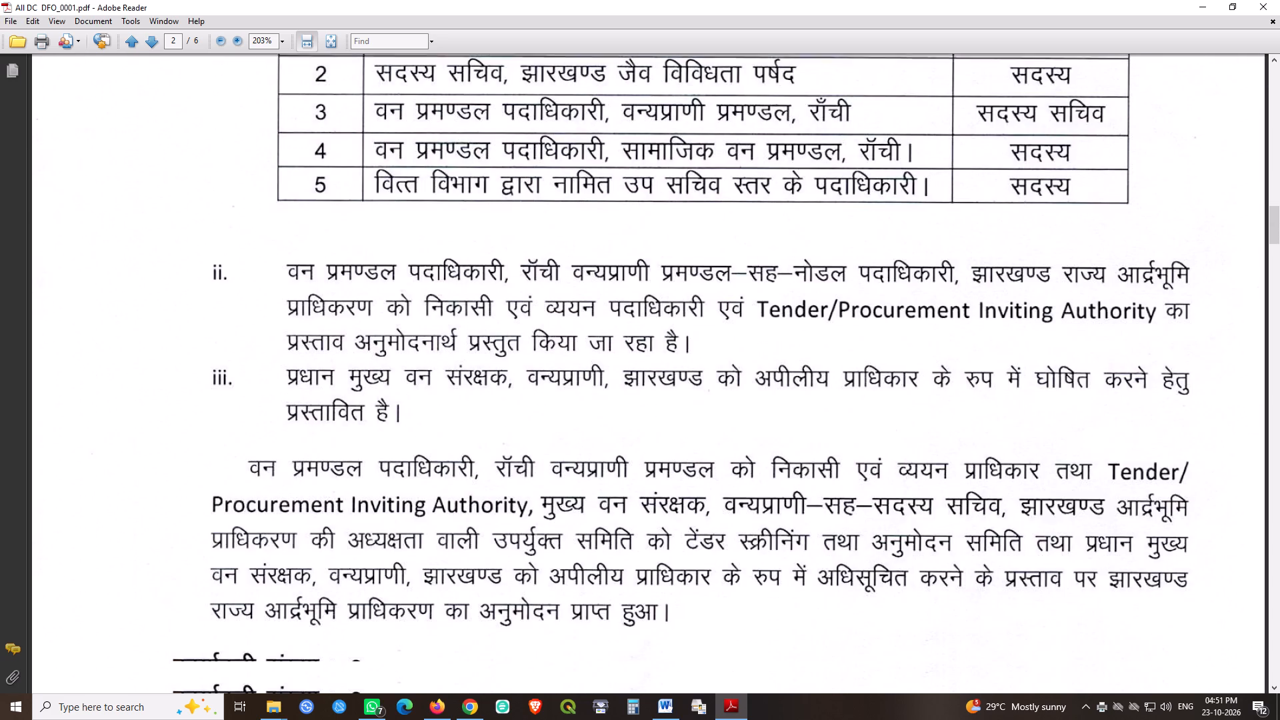
scroll(551, 462, down, 20)
scroll(551, 462, down, 6)
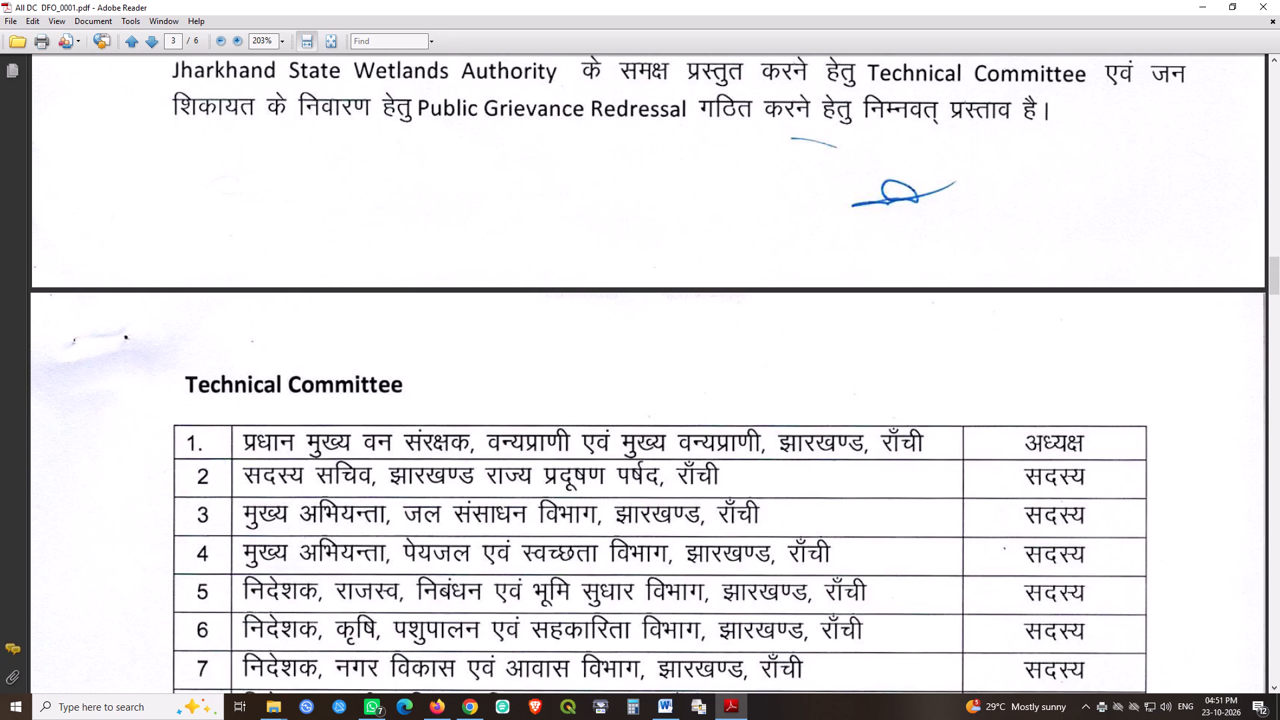
scroll(551, 462, down, 13)
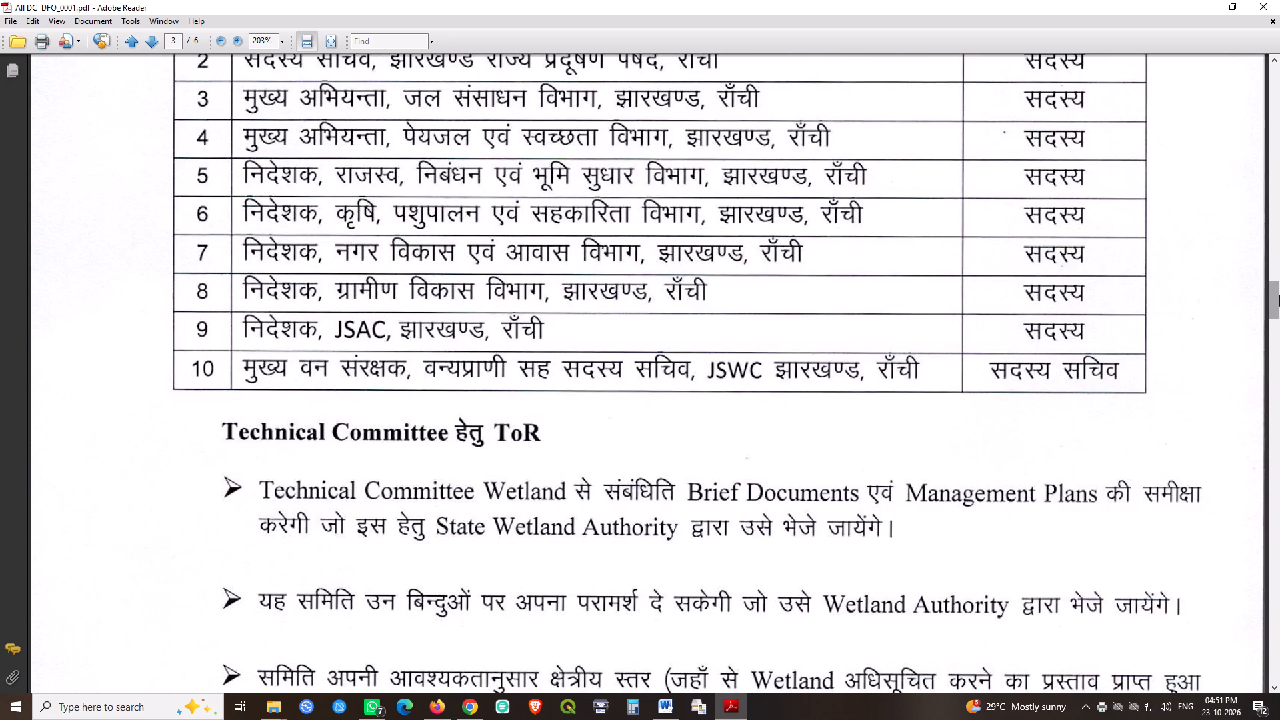
Examine the closing approval, distribution list and memo number and date at the end of the wetland authority proceedings.
drag(1278, 295, 1279, 559)
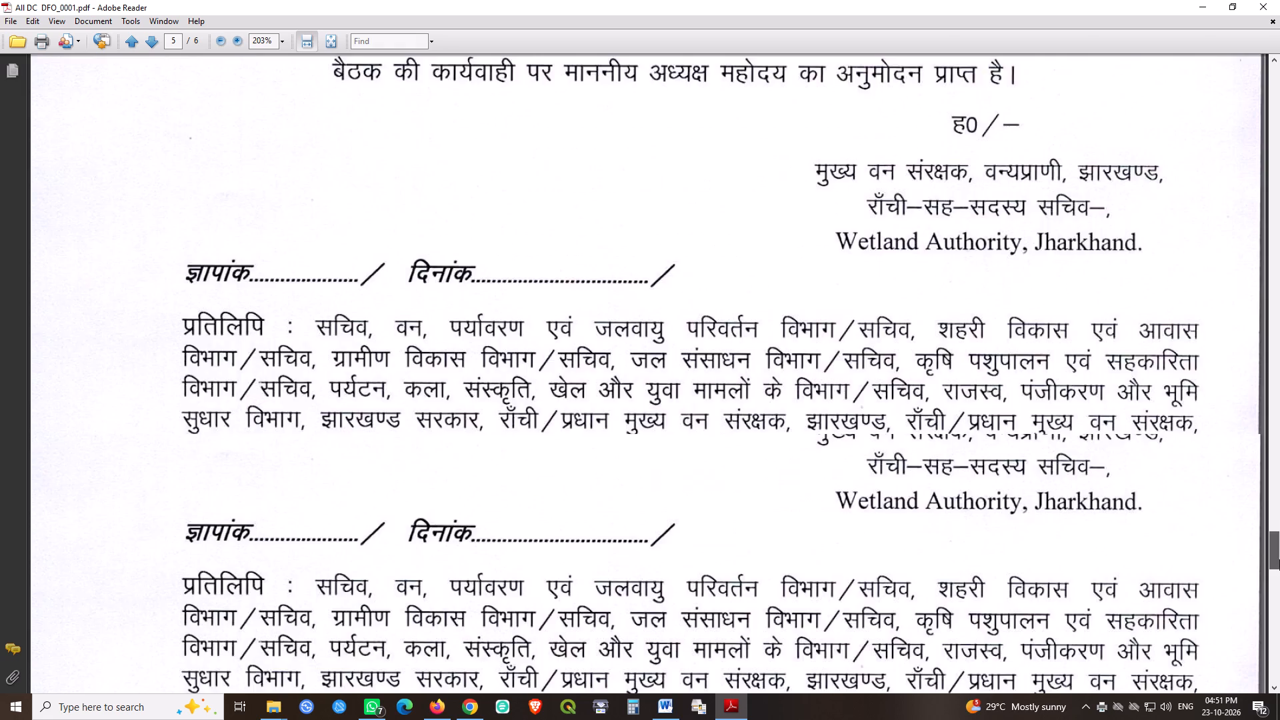
drag(1279, 559, 1267, 580)
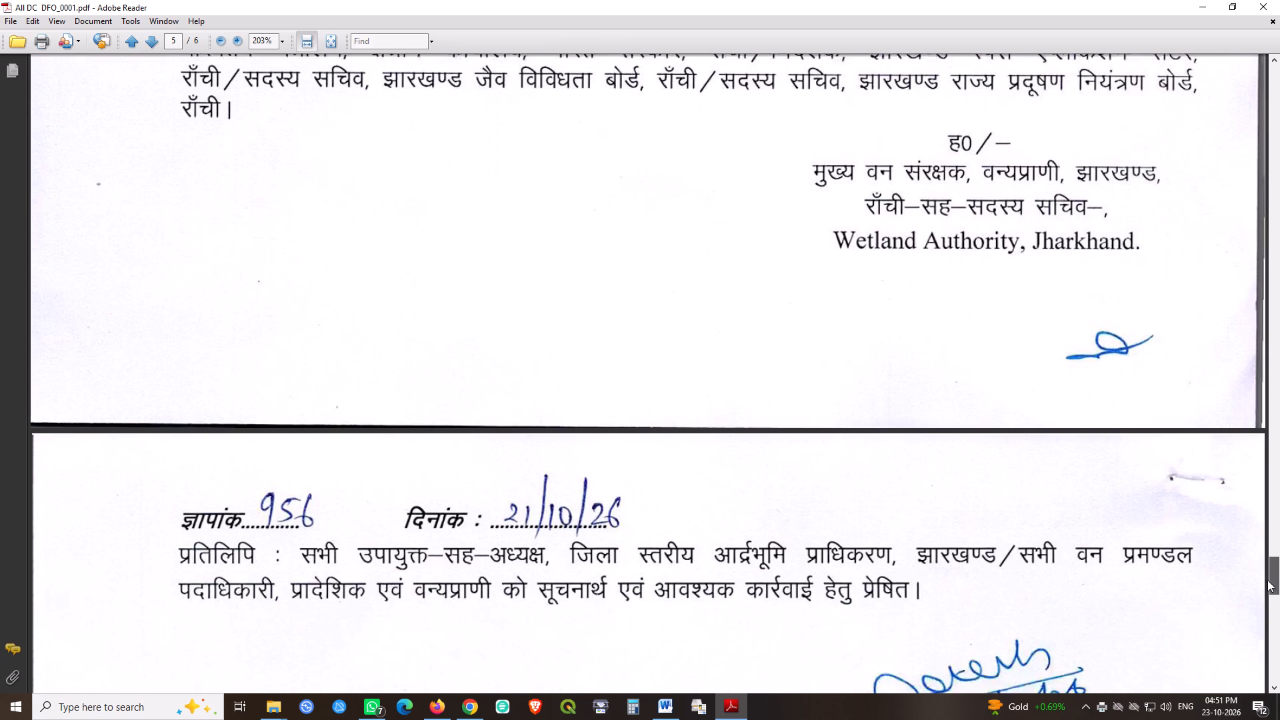
drag(1267, 580, 1274, 537)
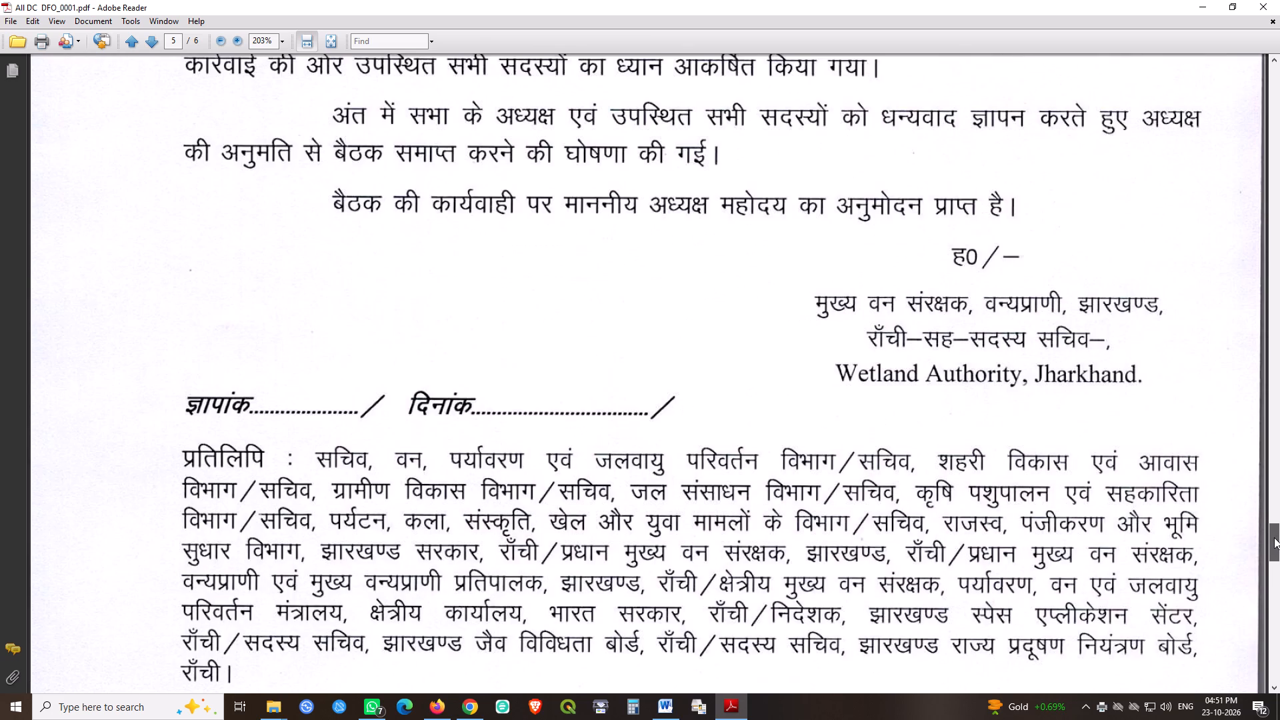
Review the budget tables and agenda items 5 and 4 back to the Public Grievance Redressal Committee section, and close the document.
drag(1274, 537, 1274, 493)
scroll(1169, 252, up, 3)
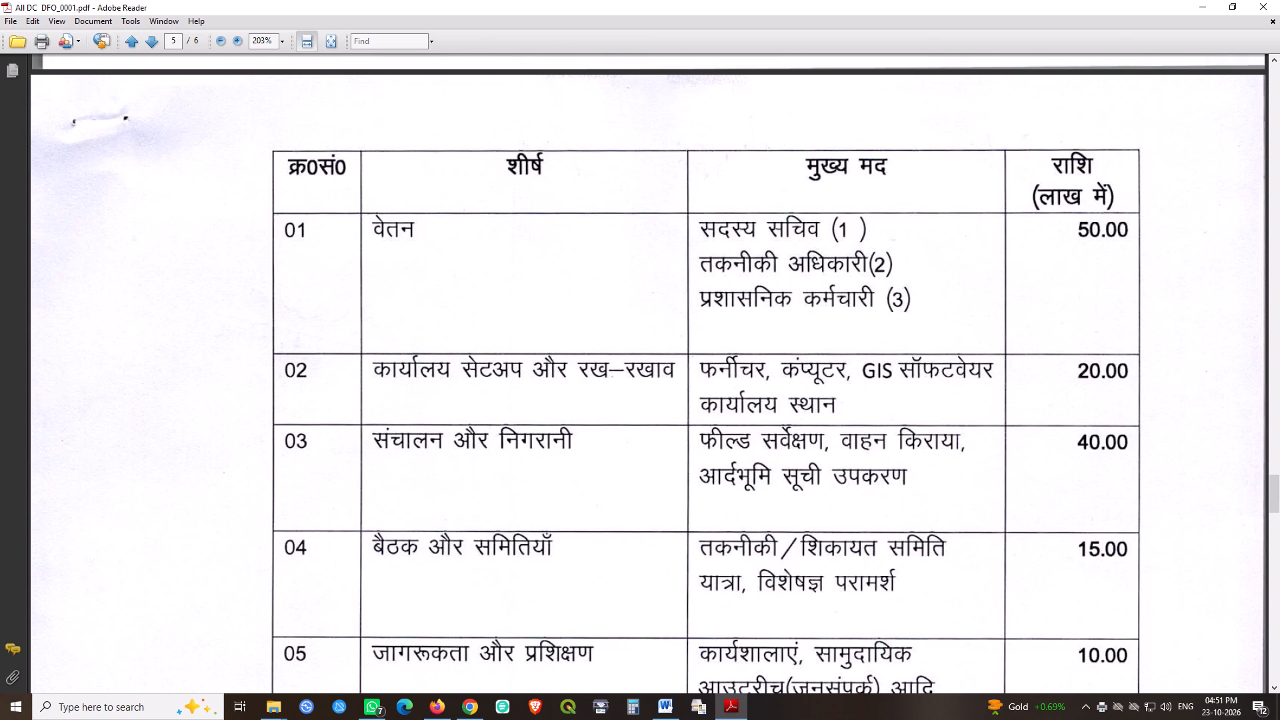
scroll(1169, 252, up, 15)
scroll(1171, 252, up, 6)
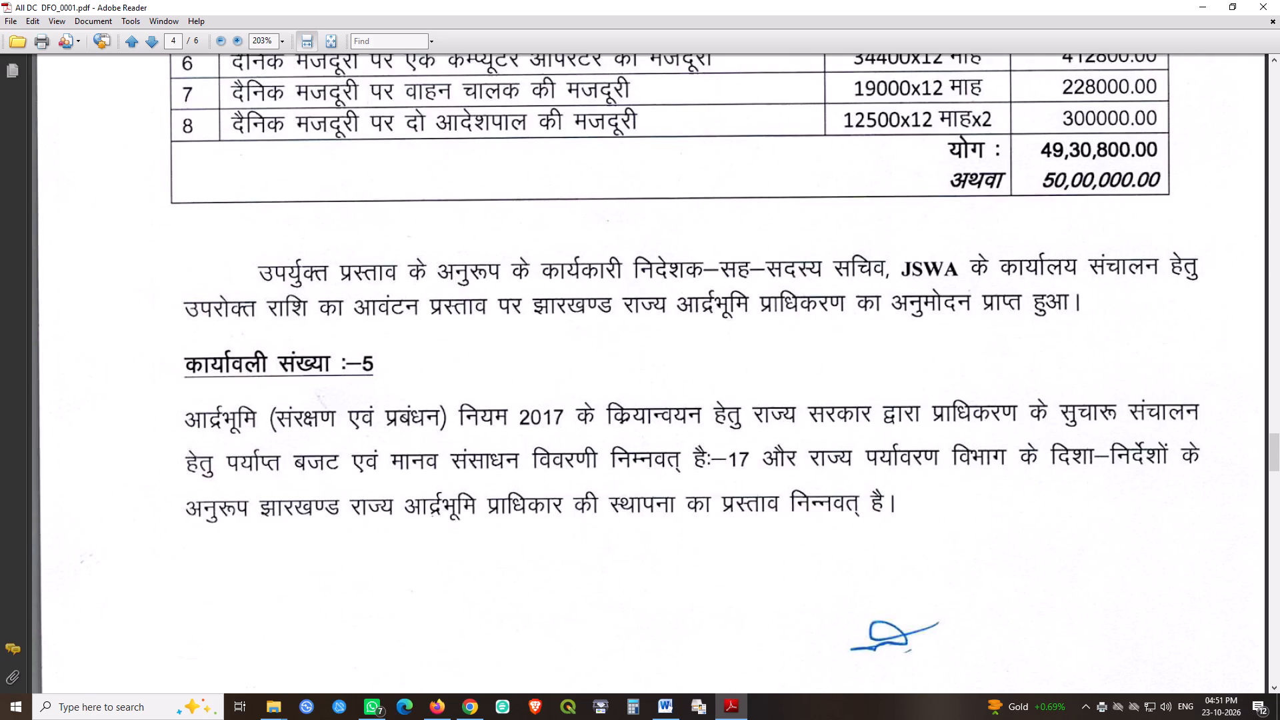
scroll(1172, 252, up, 7)
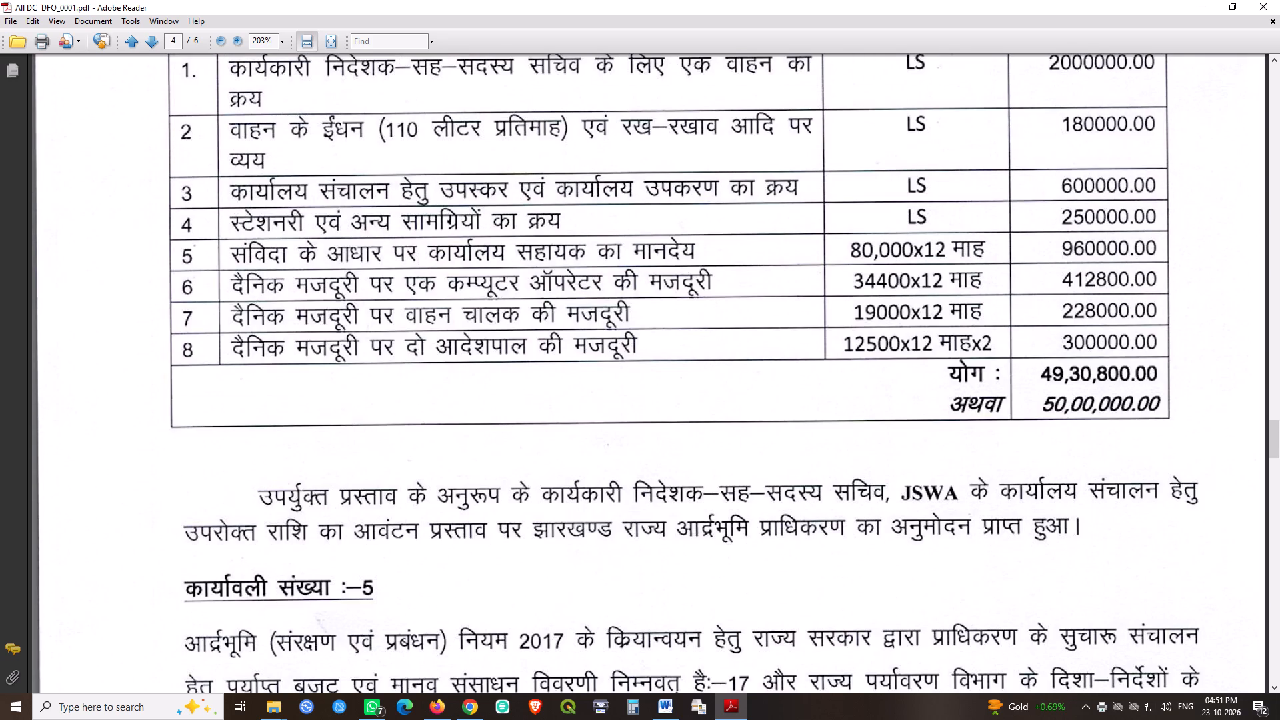
scroll(1172, 252, up, 8)
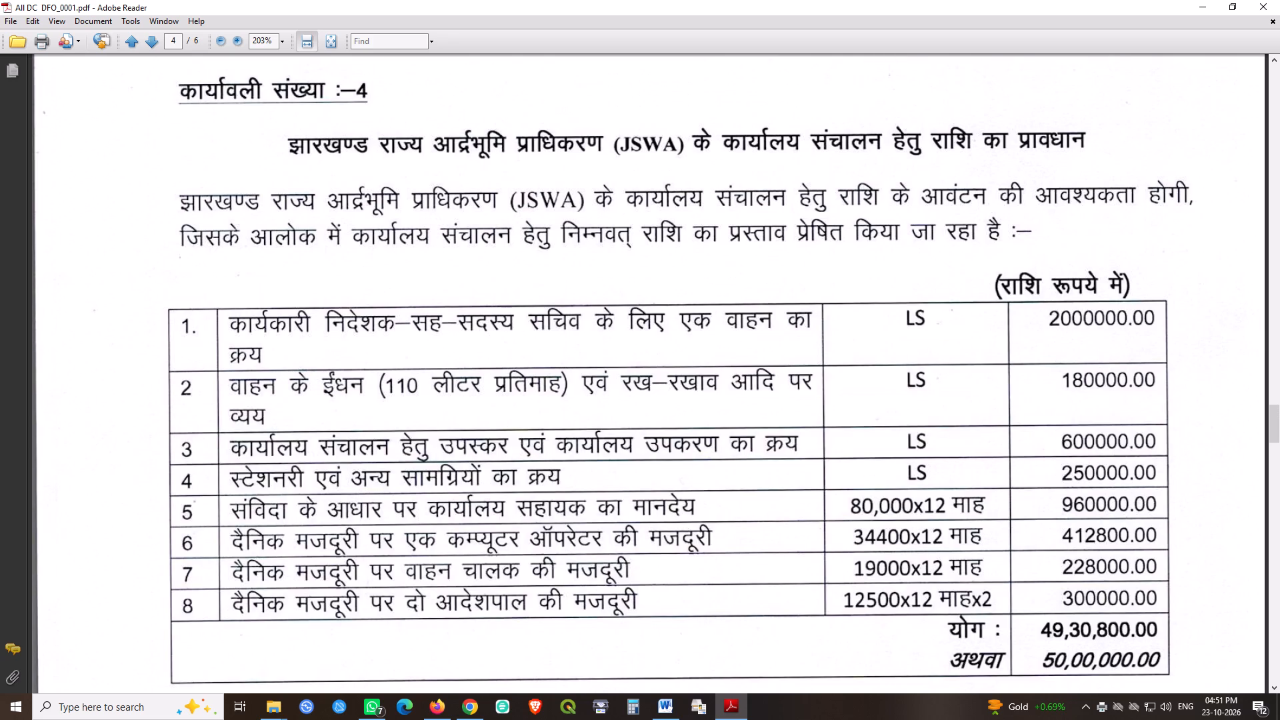
scroll(1172, 252, up, 14)
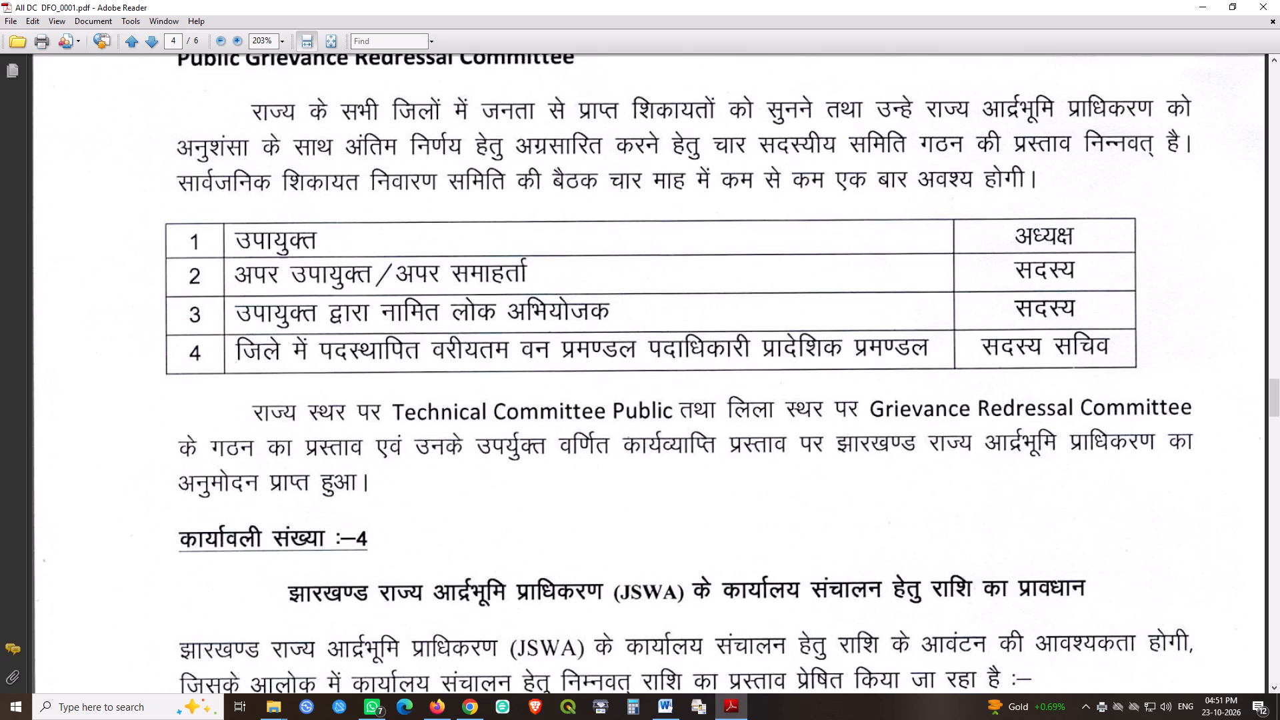
click(1264, 2)
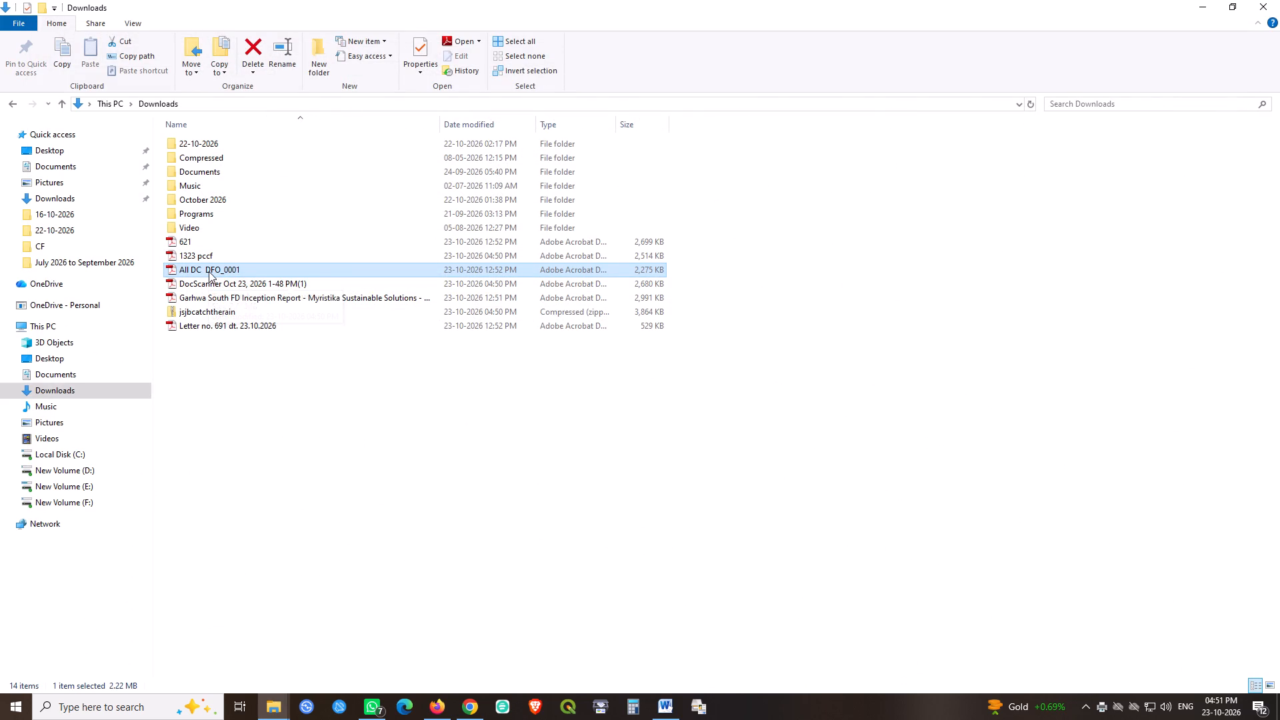
Open the 621 PDF, examine the start of the 13.10.2026 project approval committee proceedings through agenda item 1, and close it.
scroll(213, 283, up, 1)
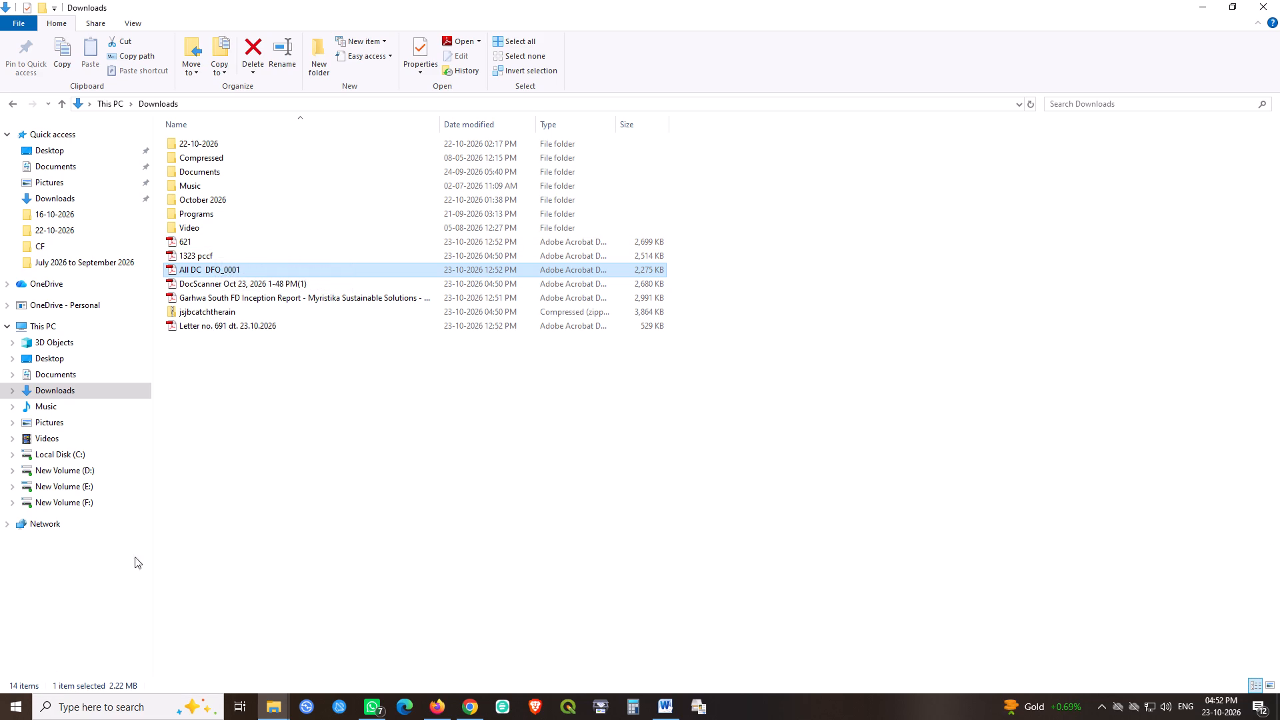
double_click(200, 242)
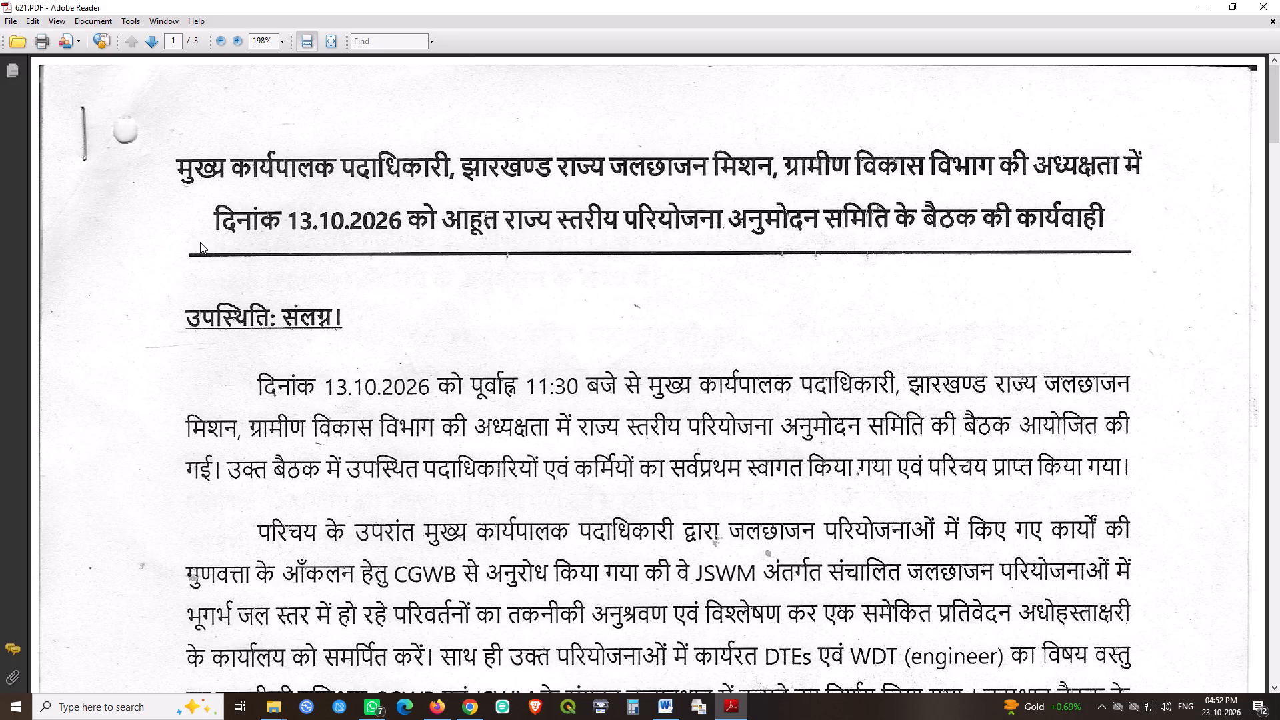
scroll(620, 511, down, 5)
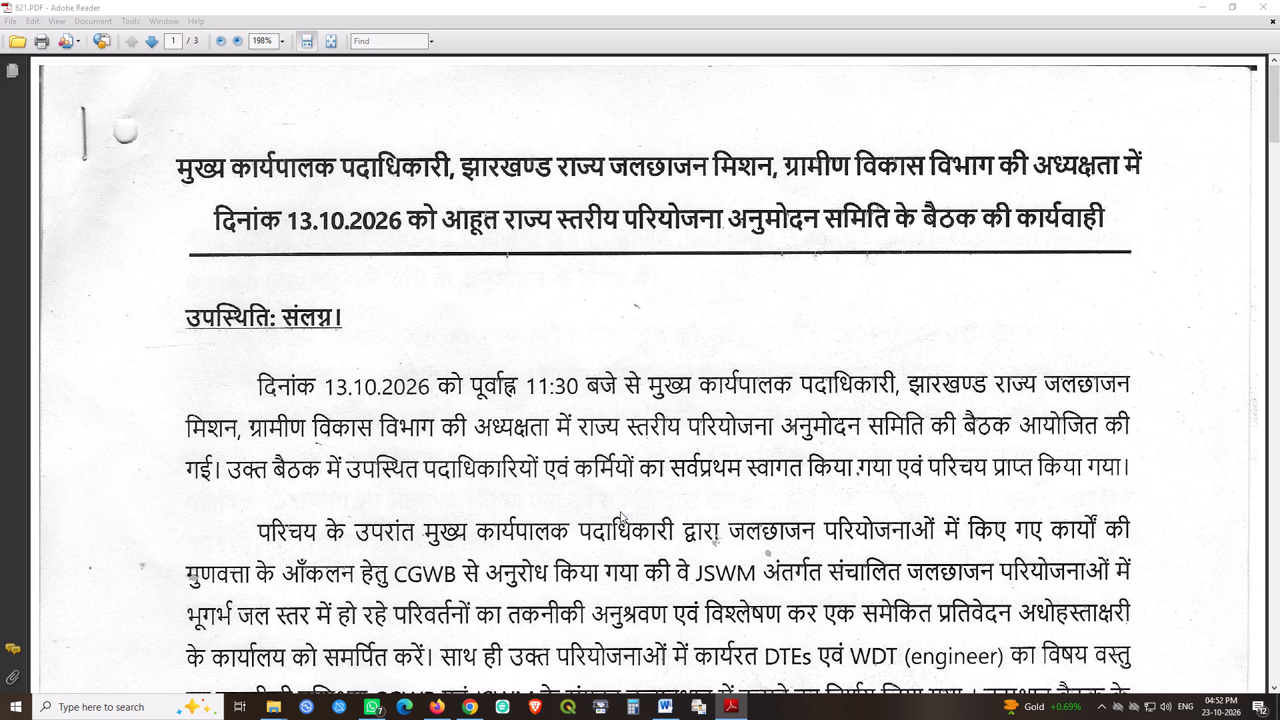
scroll(664, 479, down, 5)
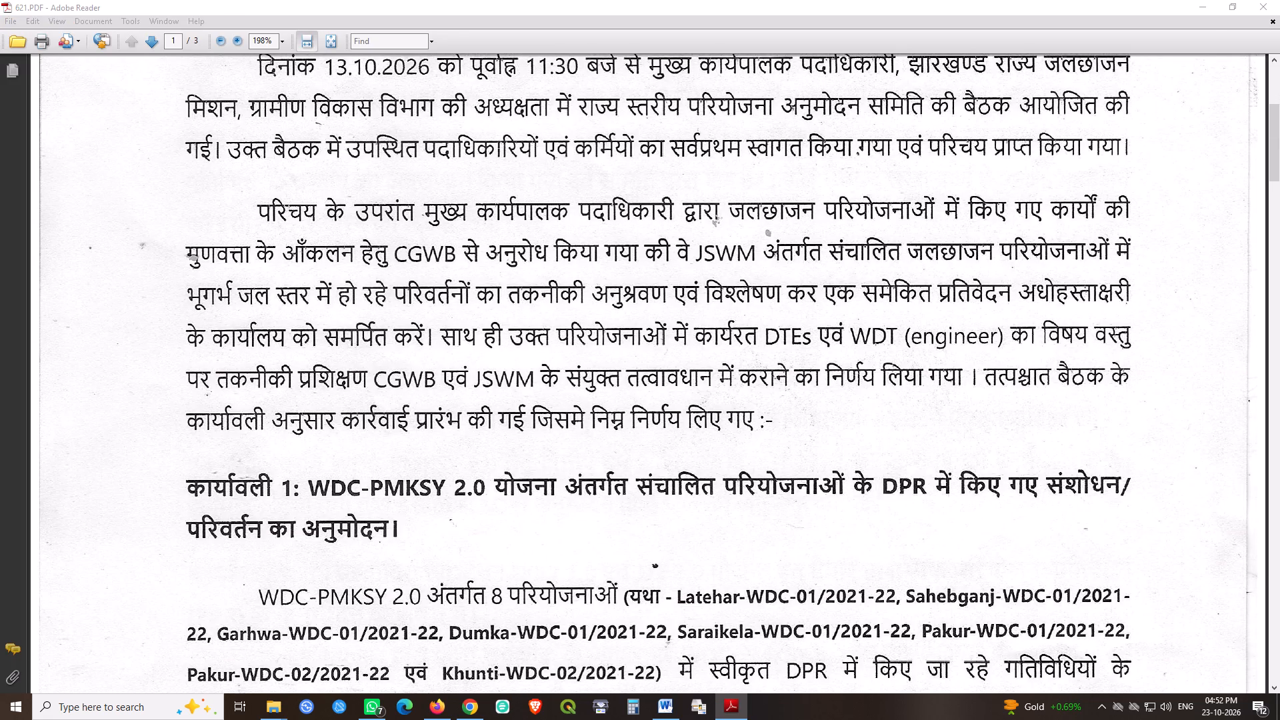
scroll(664, 479, up, 11)
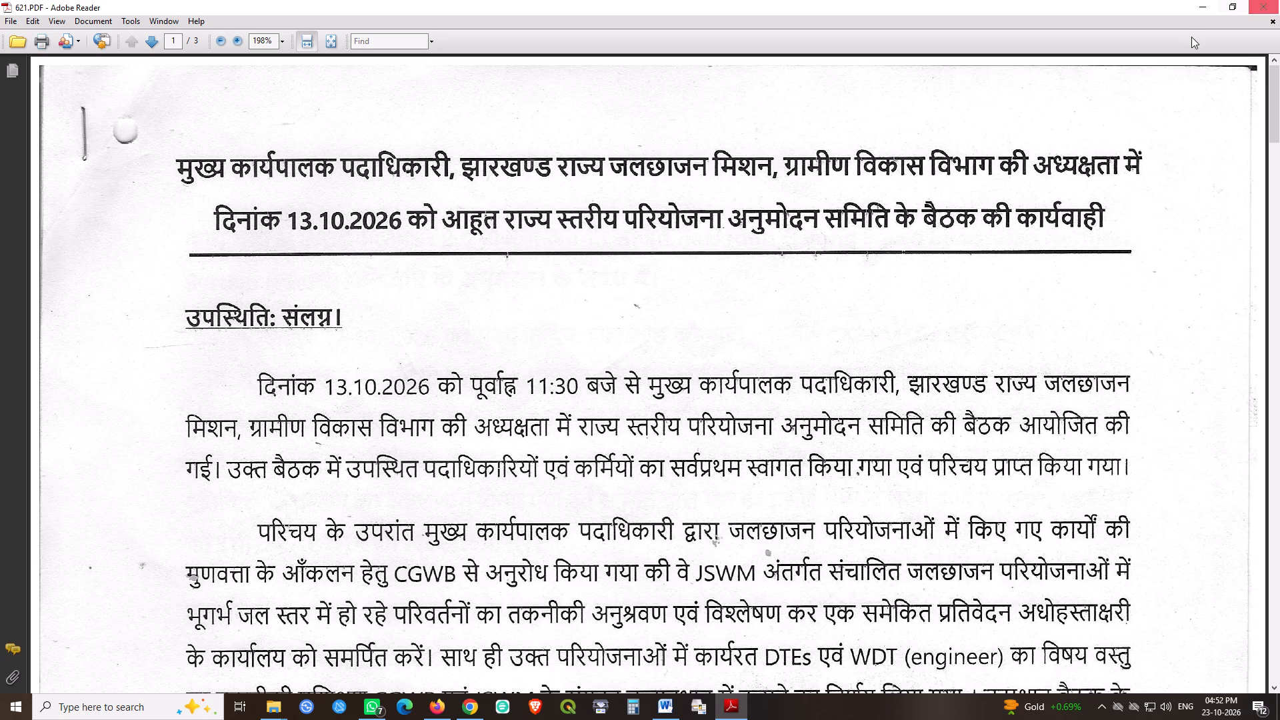
click(1275, 23)
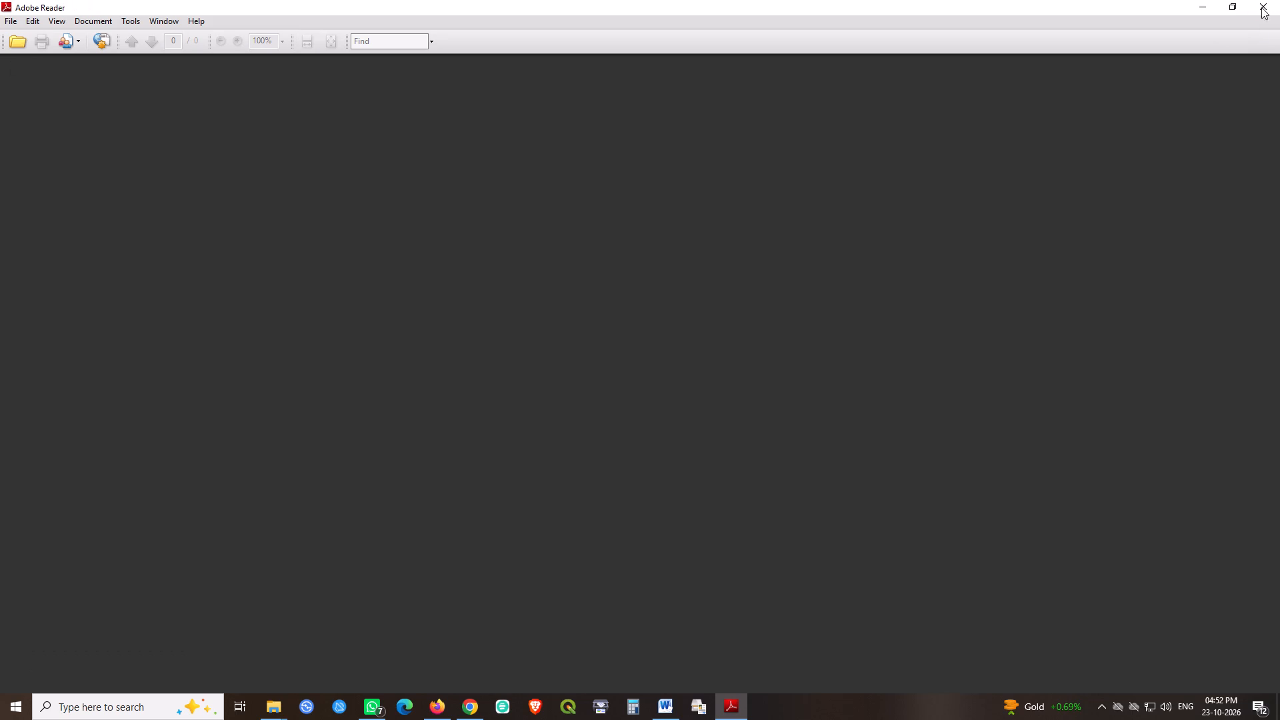
click(1267, 0)
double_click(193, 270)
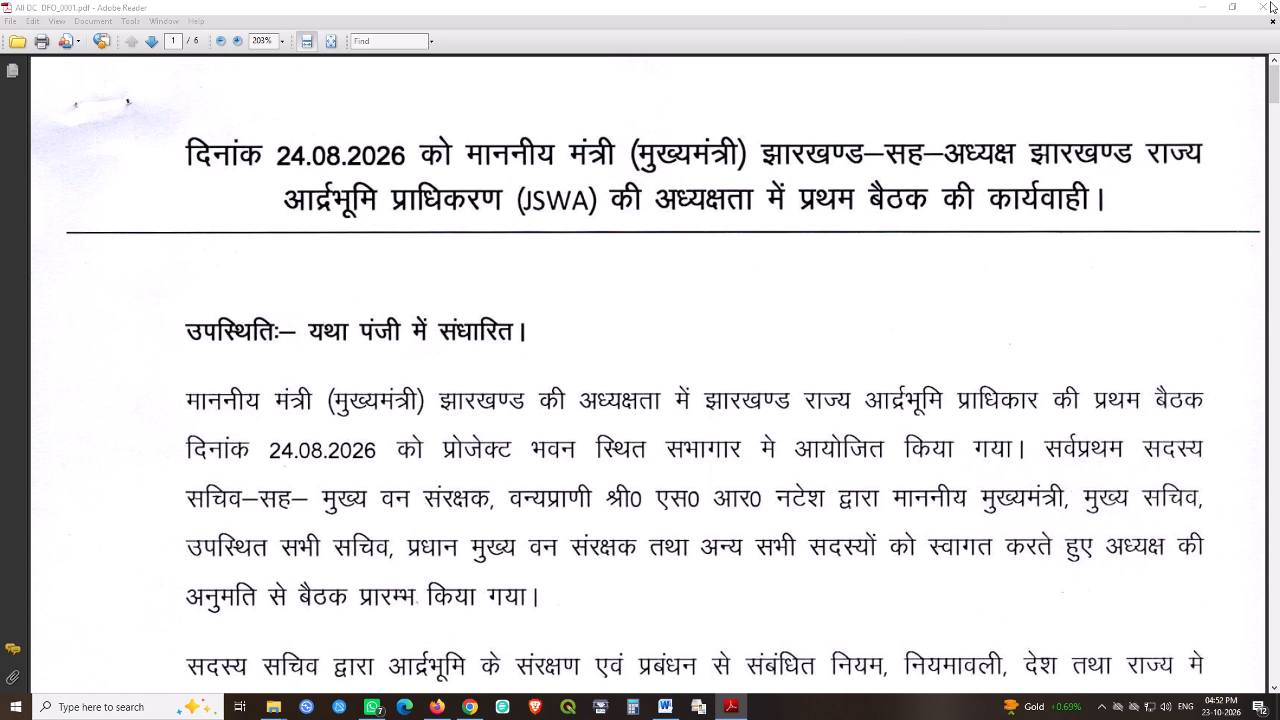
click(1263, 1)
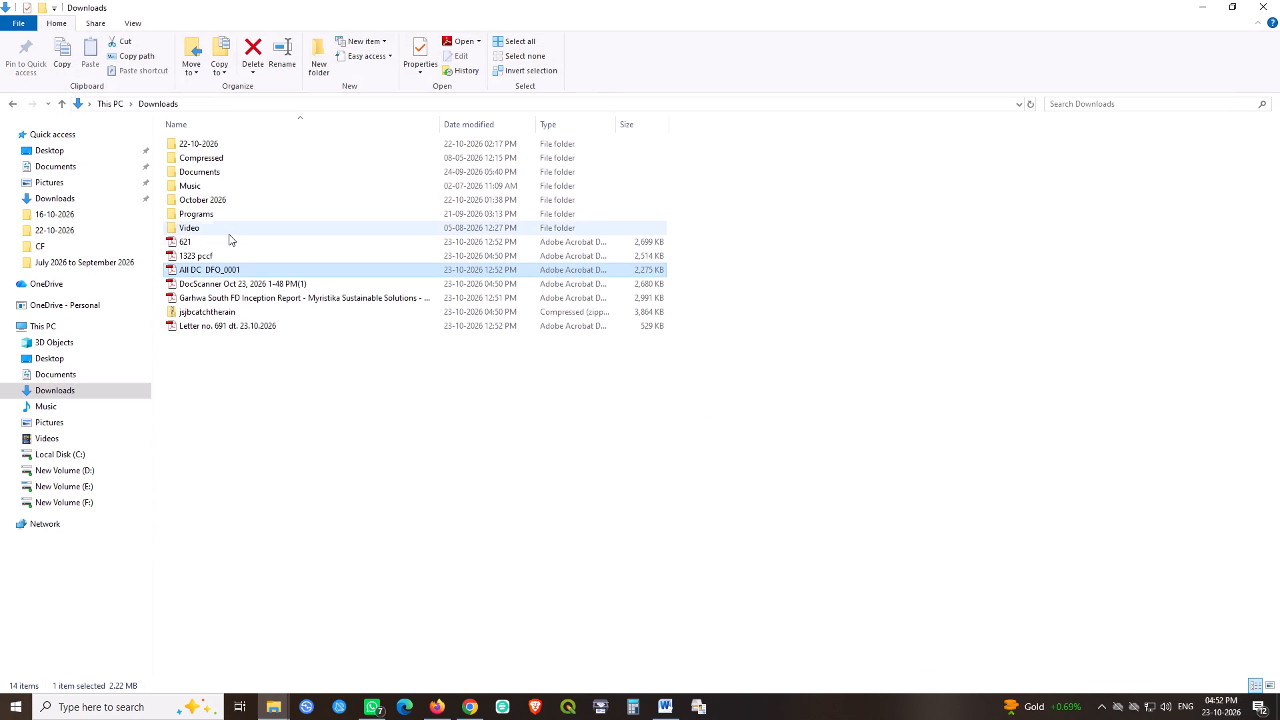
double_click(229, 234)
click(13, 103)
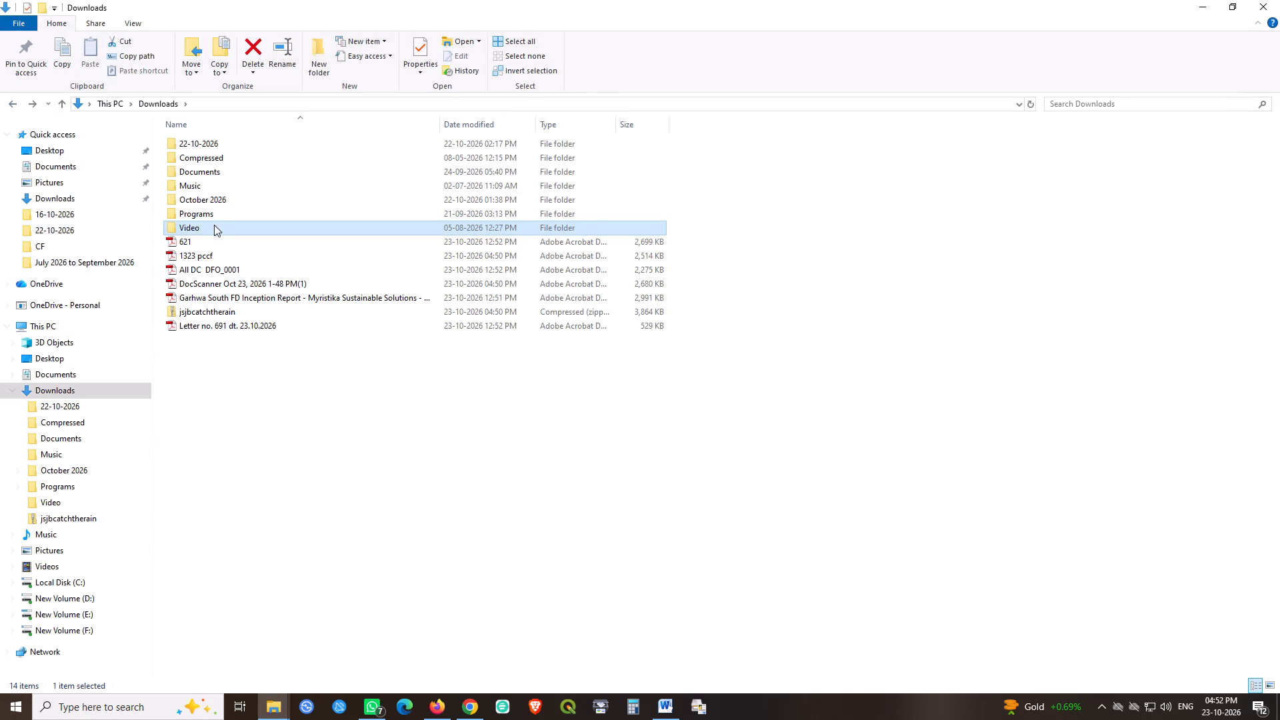
Open the 621 PDF, print all its pages 2-sided on the Brother DCP-L5510DN printer, and close the document.
double_click(220, 241)
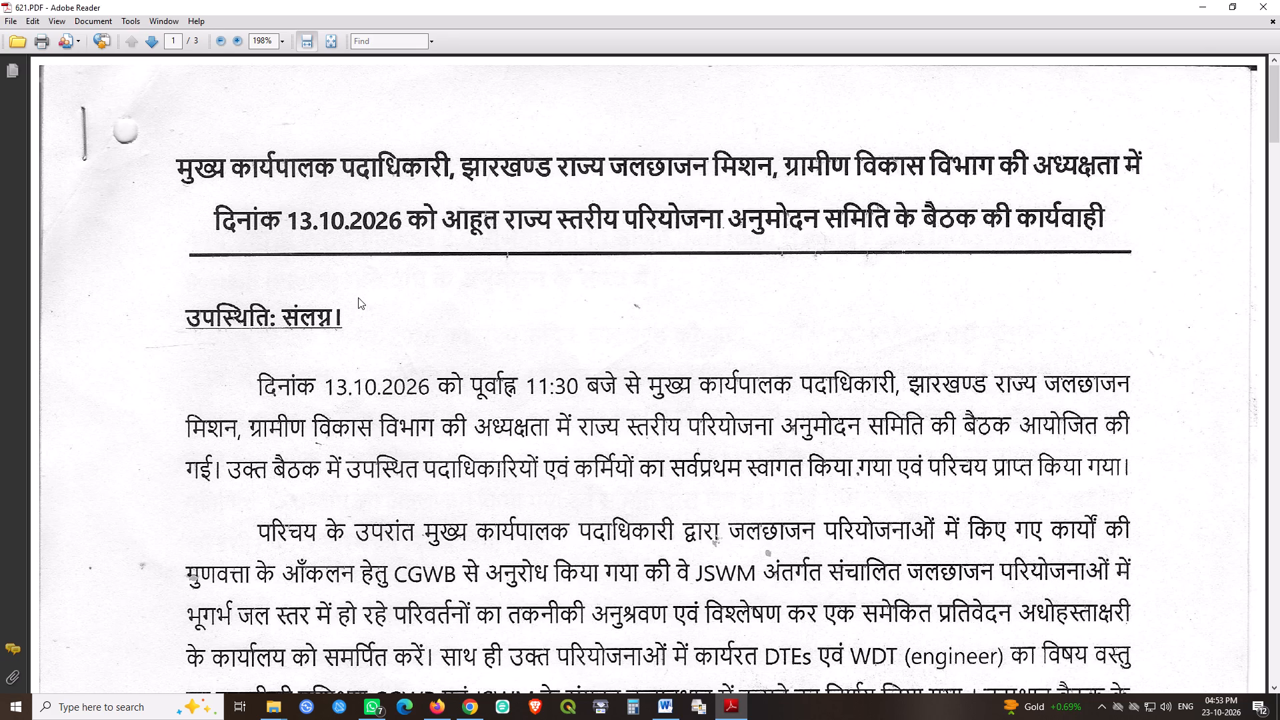
key(ctrl+p)
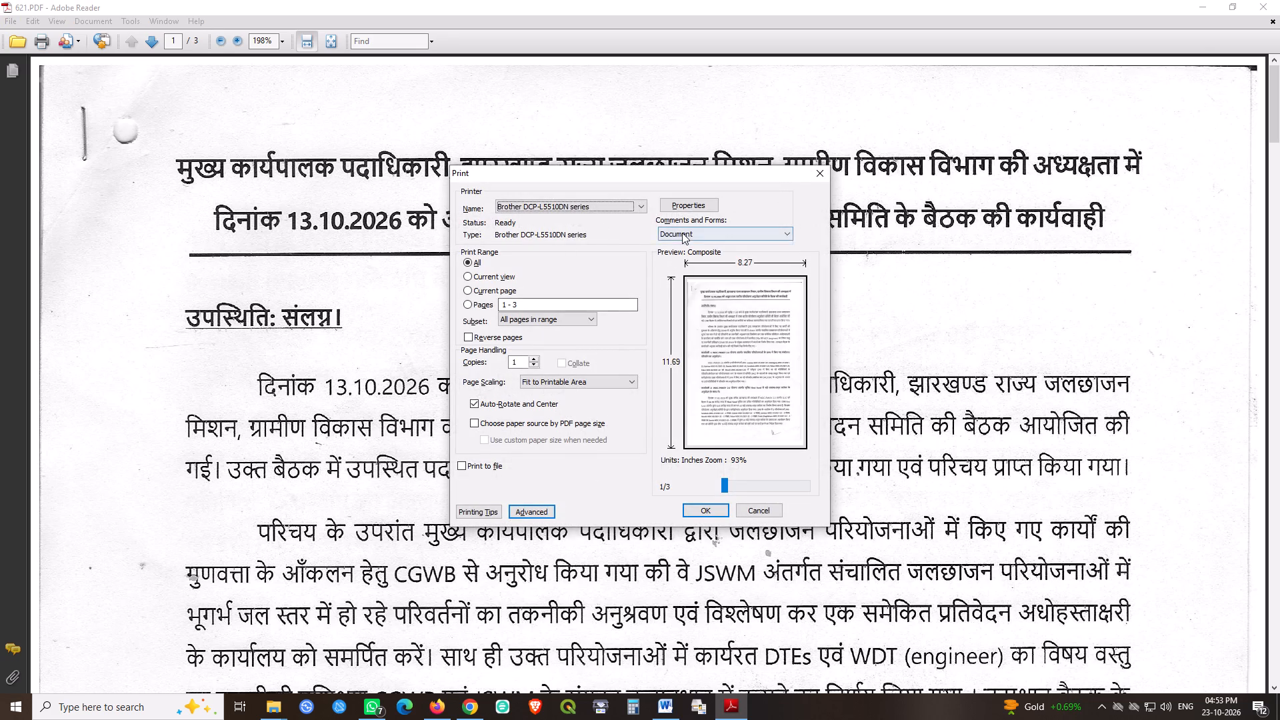
click(682, 233)
click(682, 233)
click(691, 205)
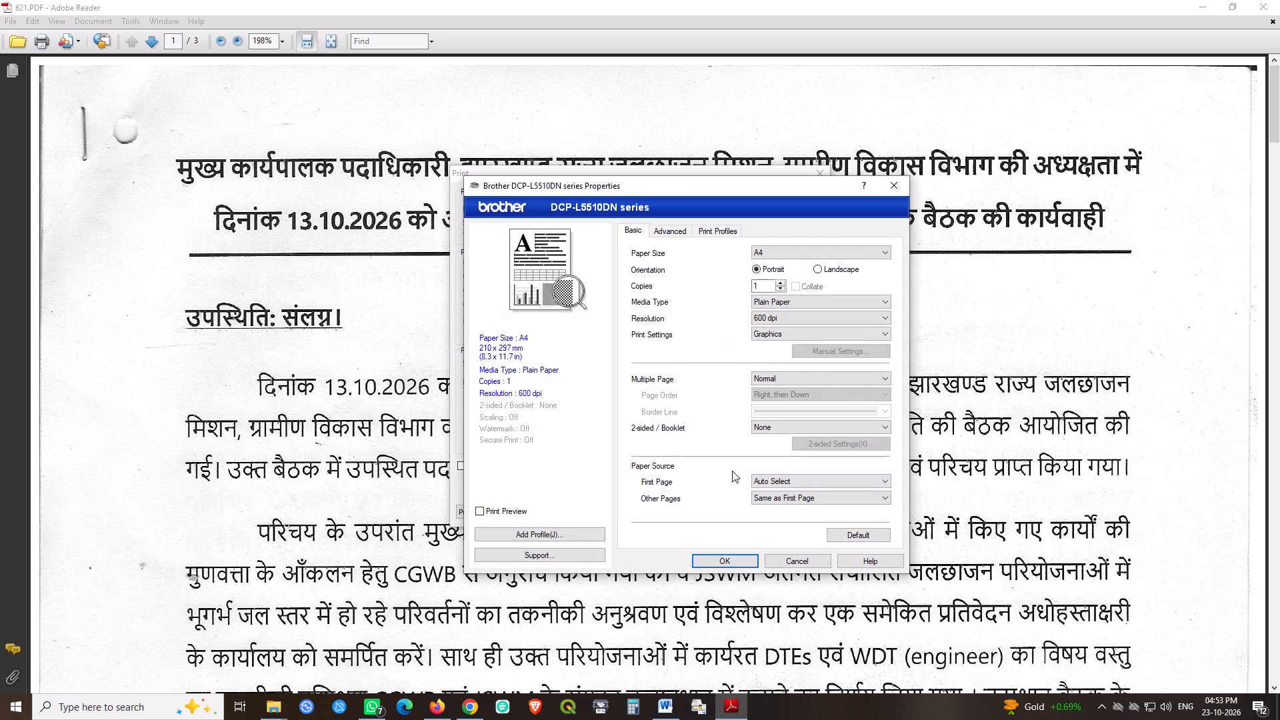
click(775, 423)
click(769, 451)
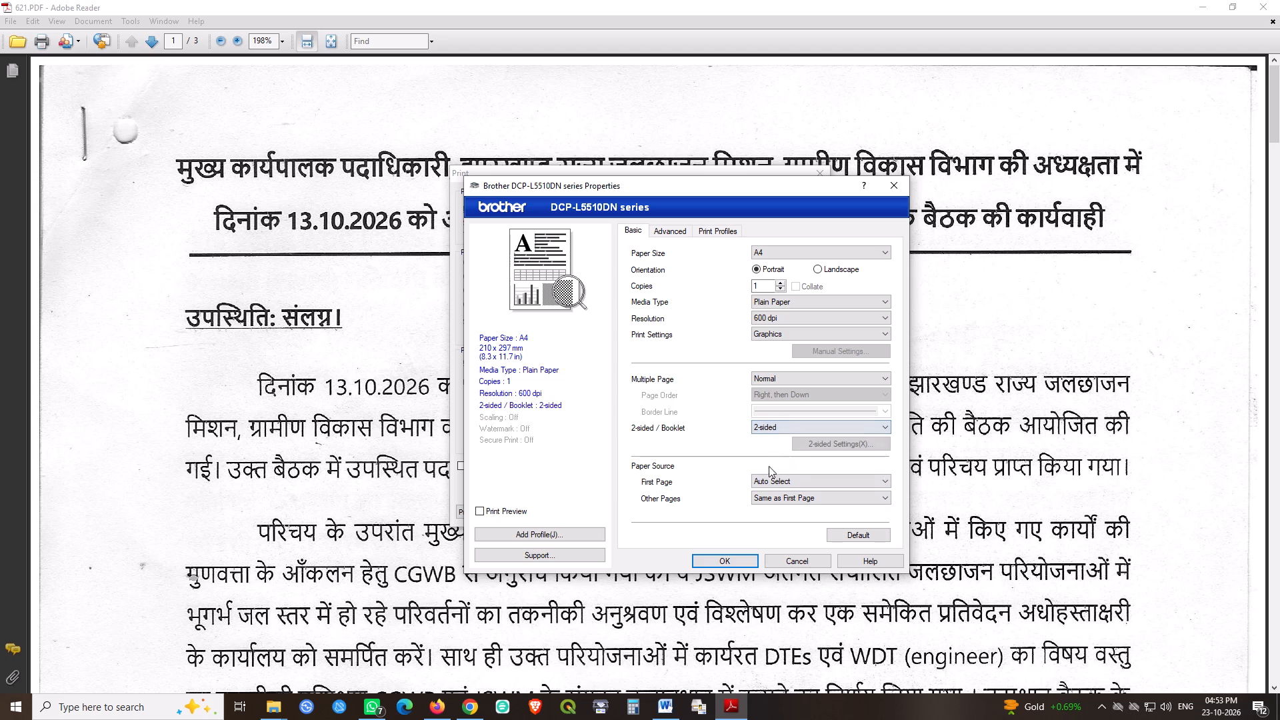
click(753, 561)
click(707, 511)
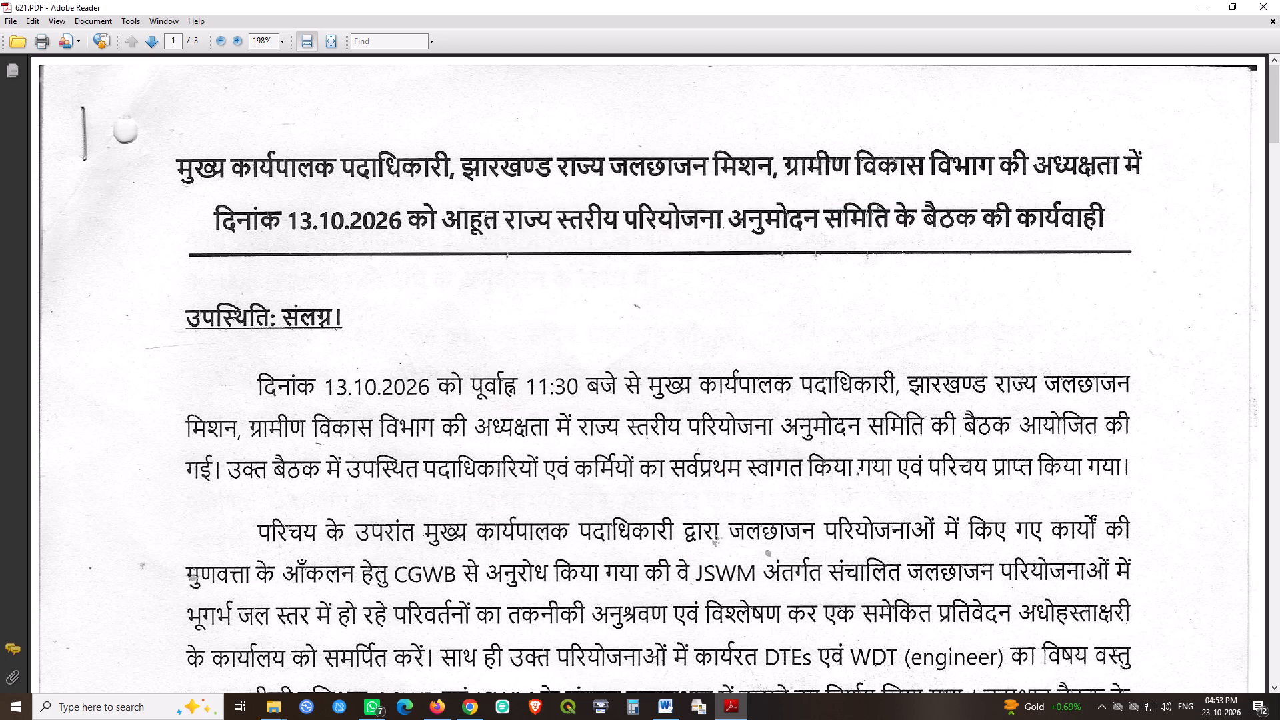
click(1265, 0)
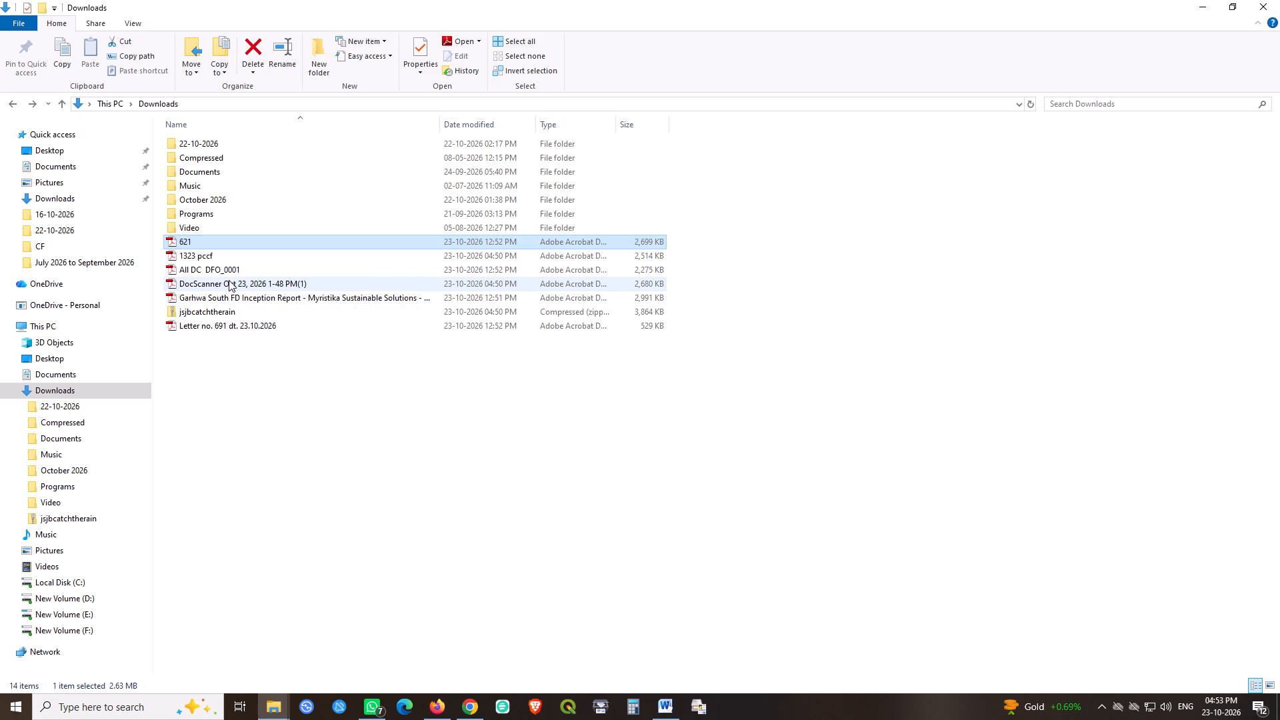
Open the DocScanner Oct 23, 2026 PDF and examine the letter's subject, body, memo number and copy recipients.
double_click(229, 281)
scroll(498, 417, down, 8)
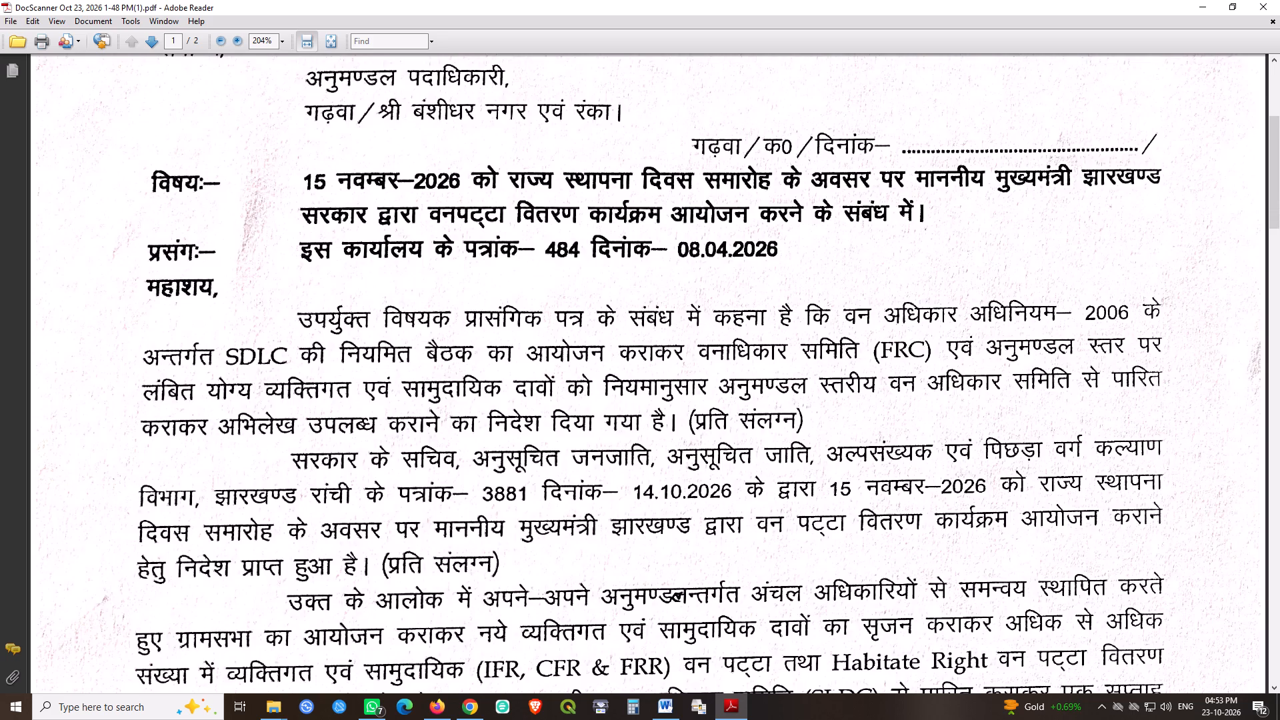
scroll(506, 428, down, 10)
scroll(506, 428, up, 9)
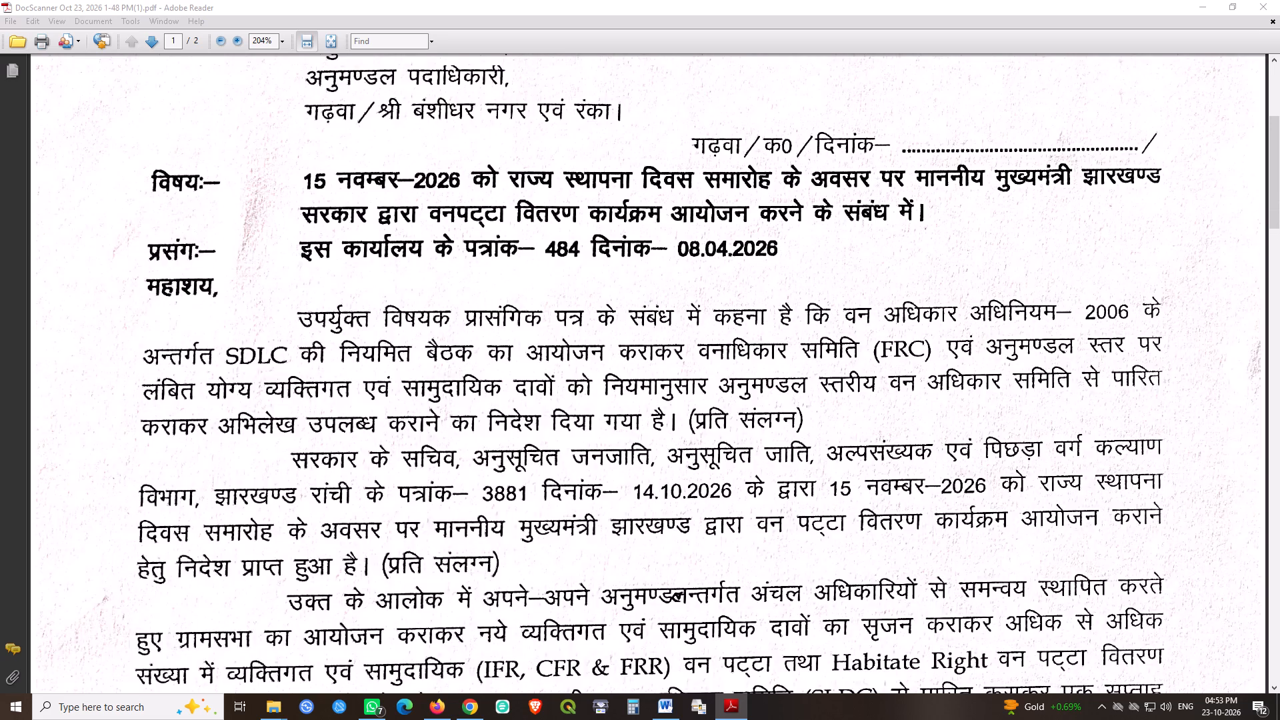
scroll(509, 428, down, 9)
scroll(510, 428, down, 13)
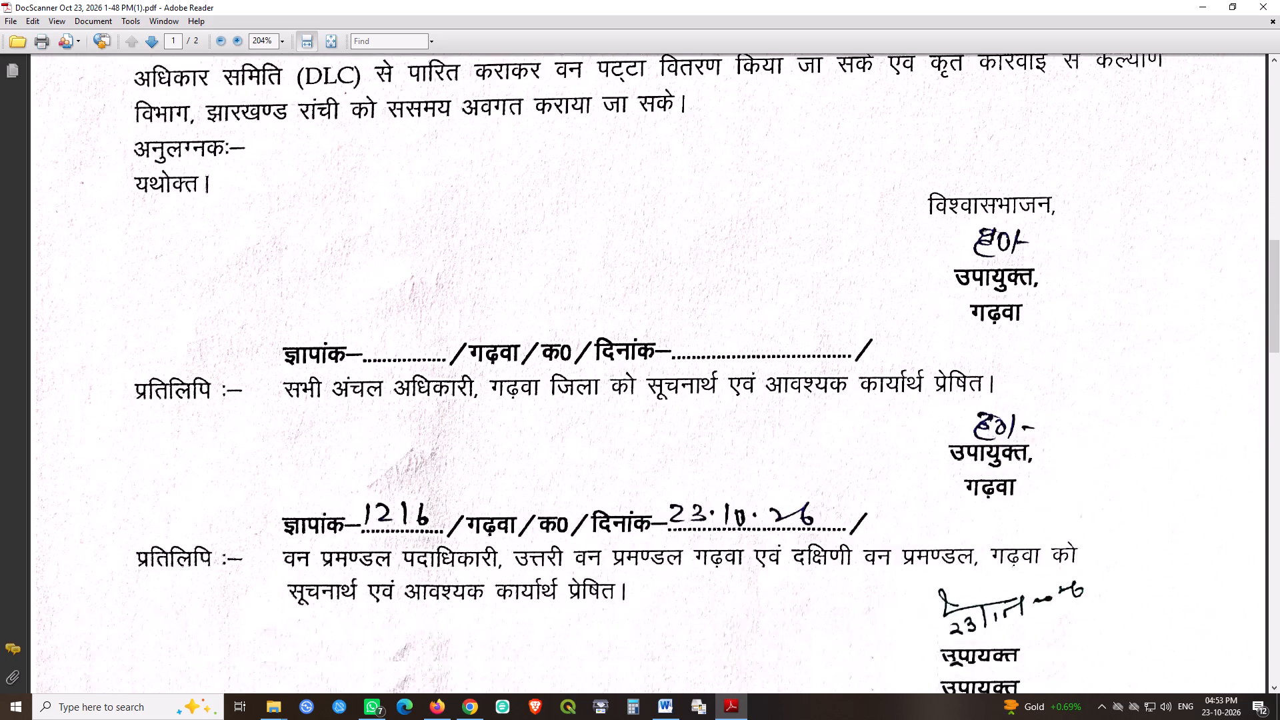
scroll(510, 428, down, 17)
scroll(510, 428, up, 4)
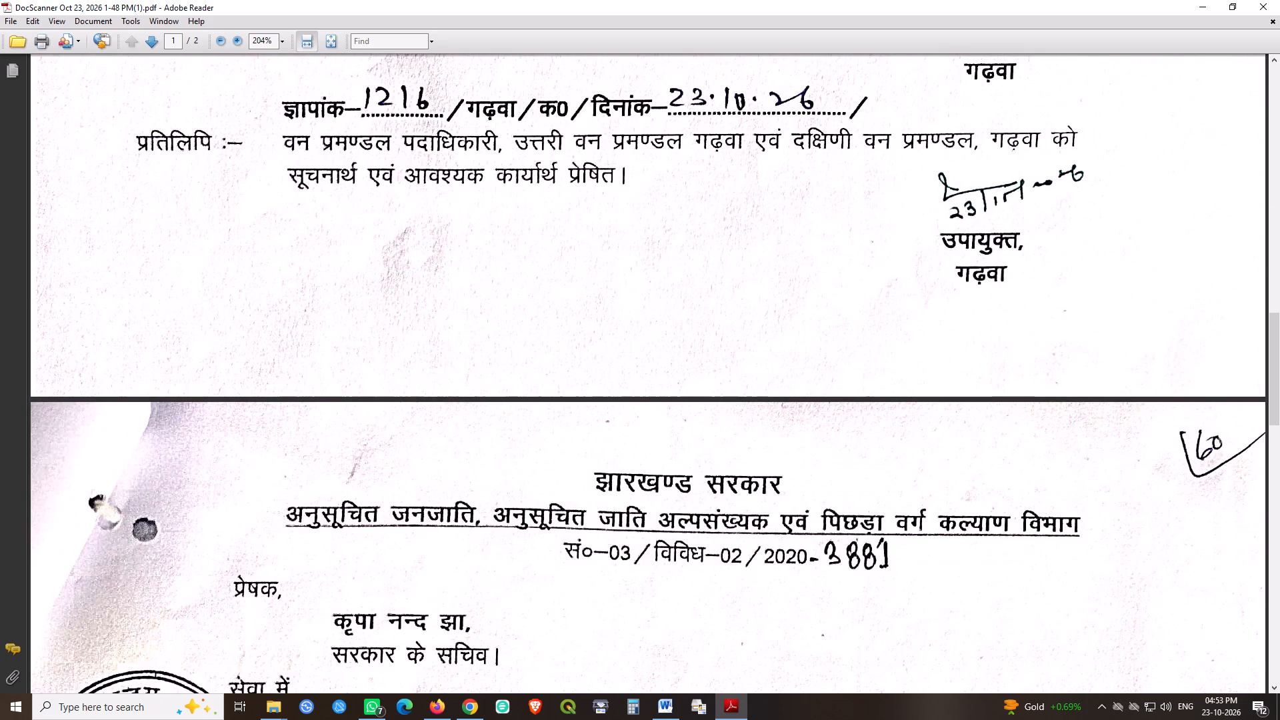
Print all pages of the DocScanner letter 2-sided on the Brother DCP-L5510DN printer and close the document.
key(ctrl+p)
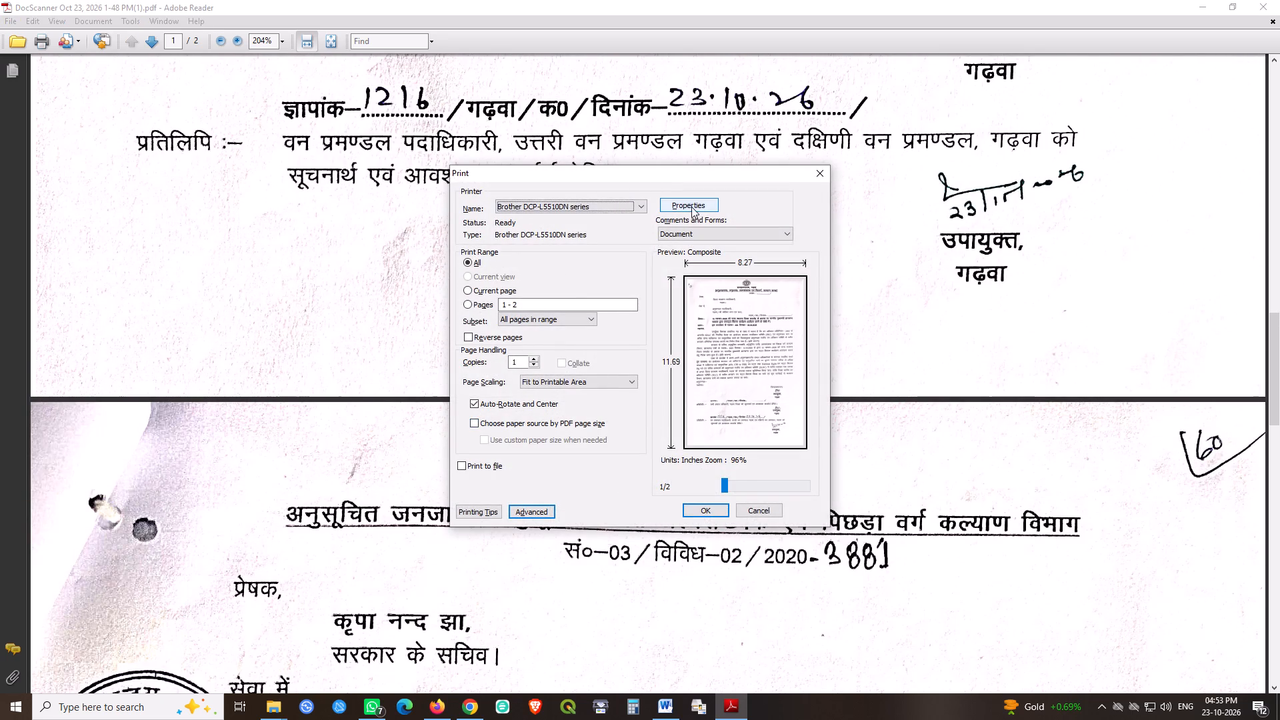
click(691, 207)
click(765, 419)
click(764, 425)
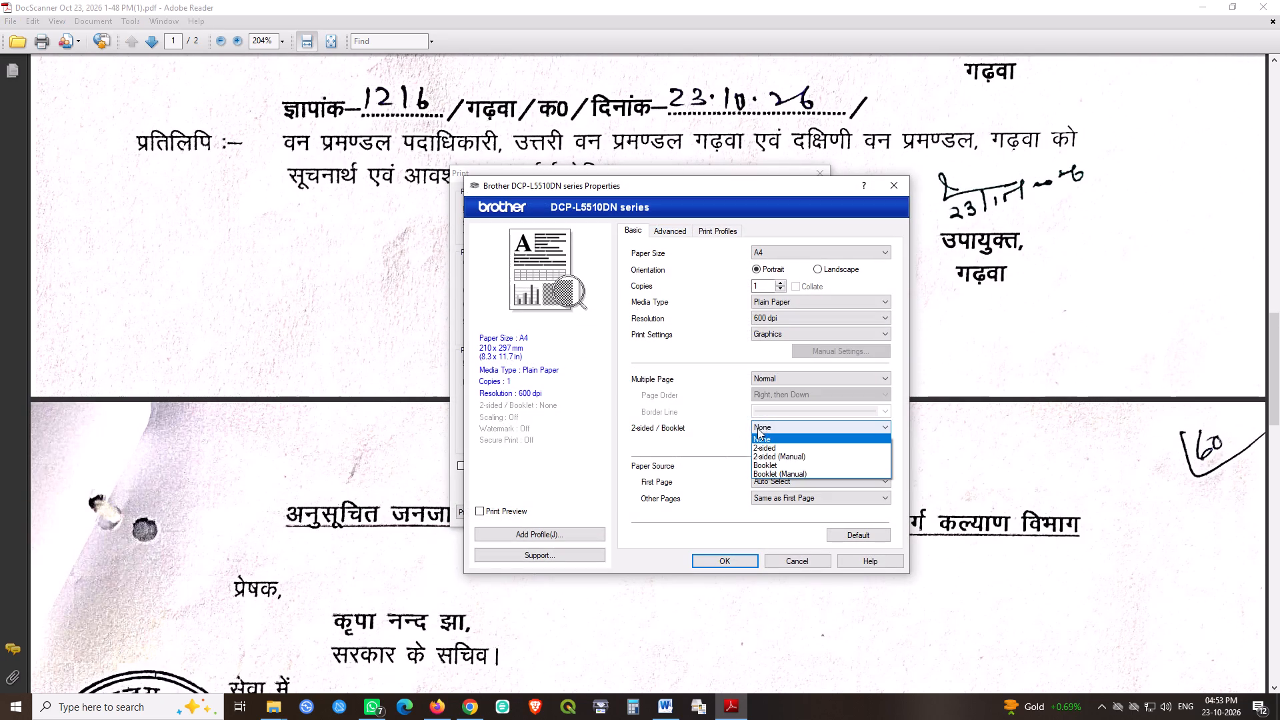
click(761, 449)
click(741, 561)
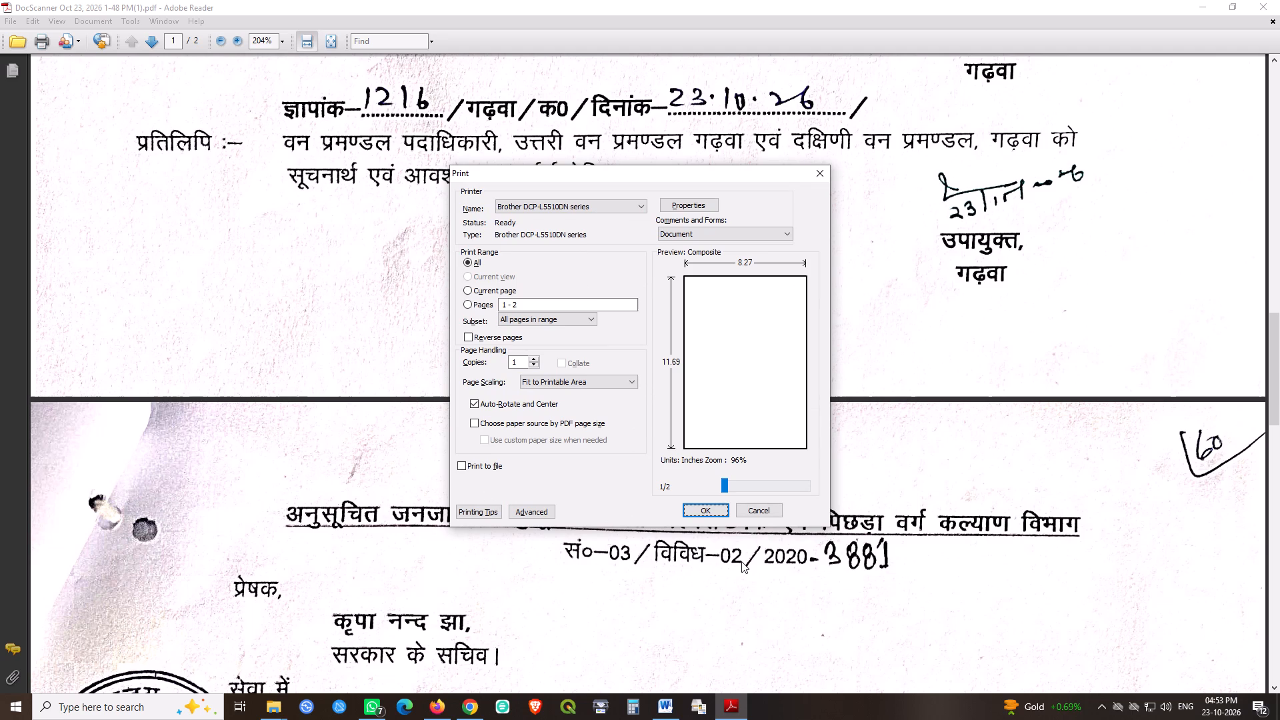
click(720, 513)
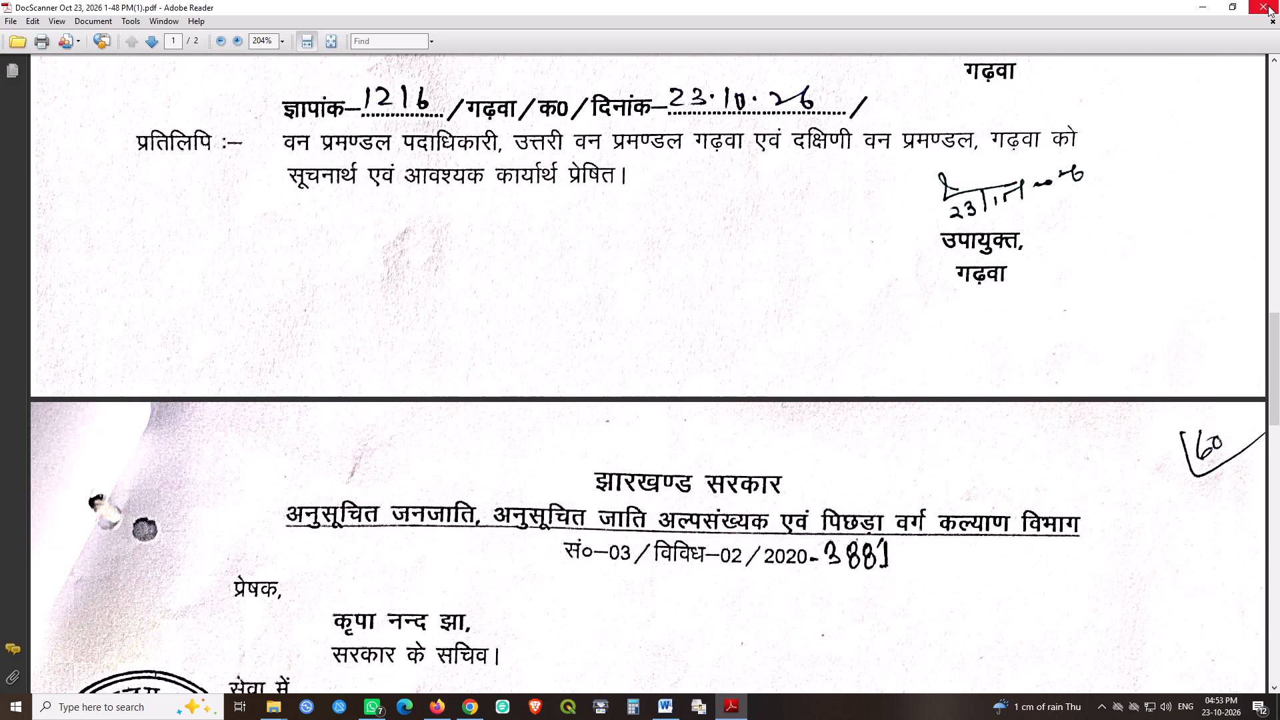
click(1267, 3)
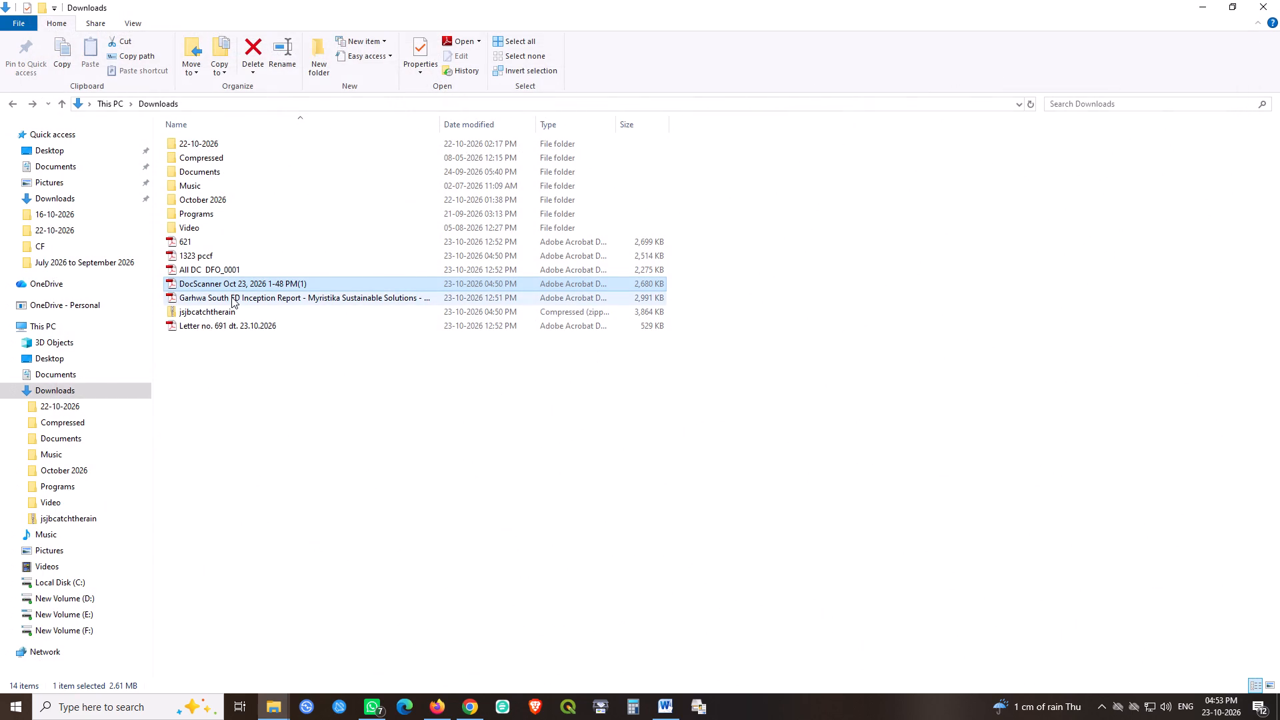
Open the Garhwa South FD Inception Report PDF, view its cover page, and close it.
double_click(231, 295)
scroll(453, 437, down, 4)
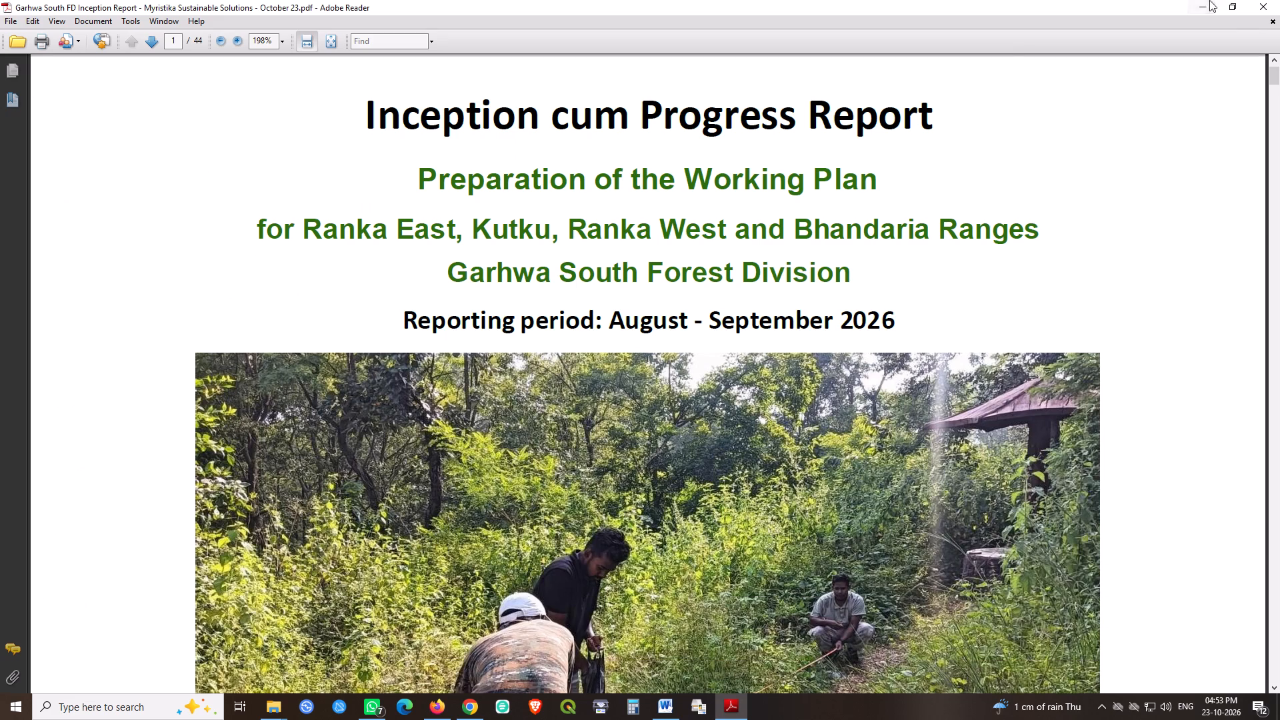
click(1257, 4)
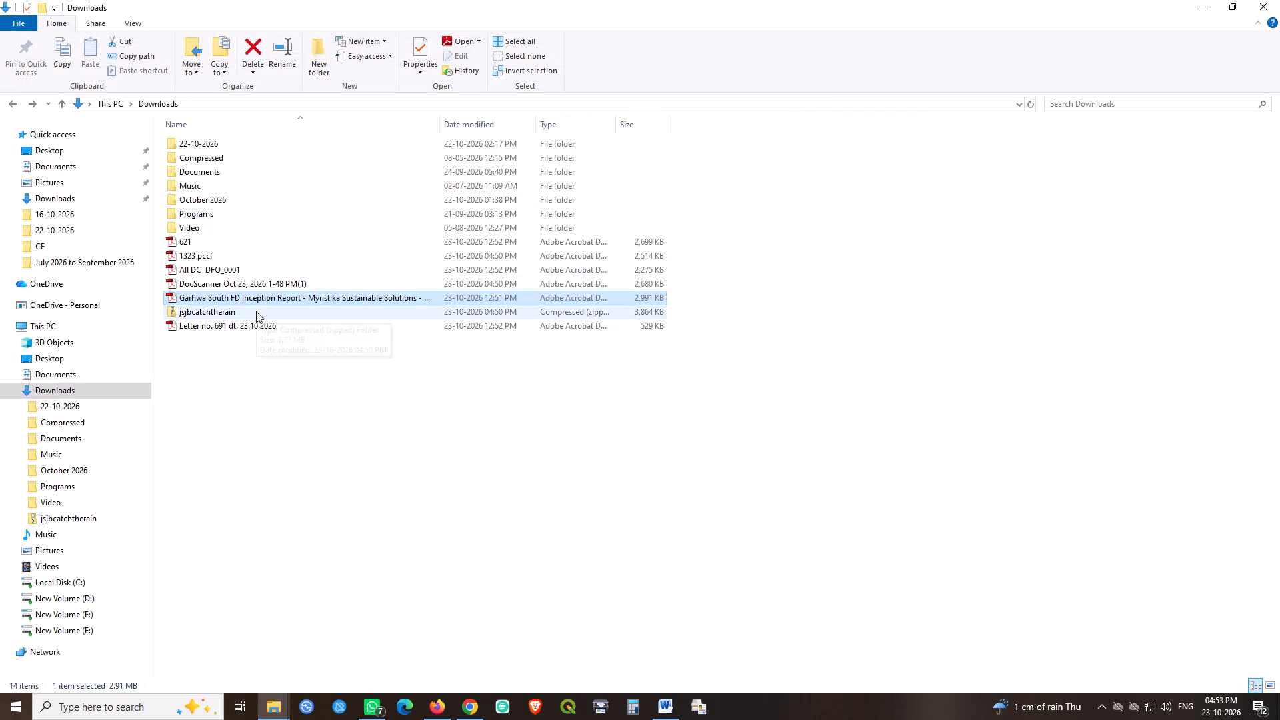
Open the 1357 PDF from the jsjbcatchtherain archive, print all pages 2-sided on the Brother DCP-L5510DN printer, and close it.
double_click(256, 311)
double_click(217, 145)
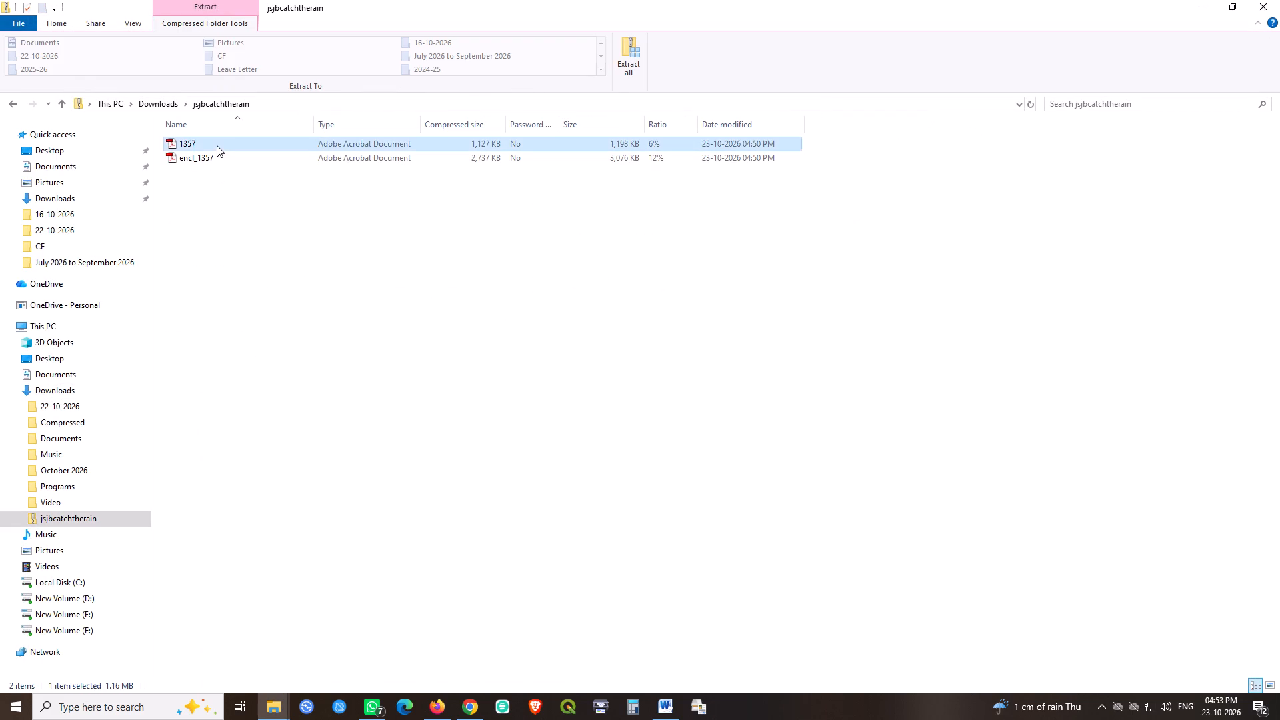
scroll(460, 452, down, 4)
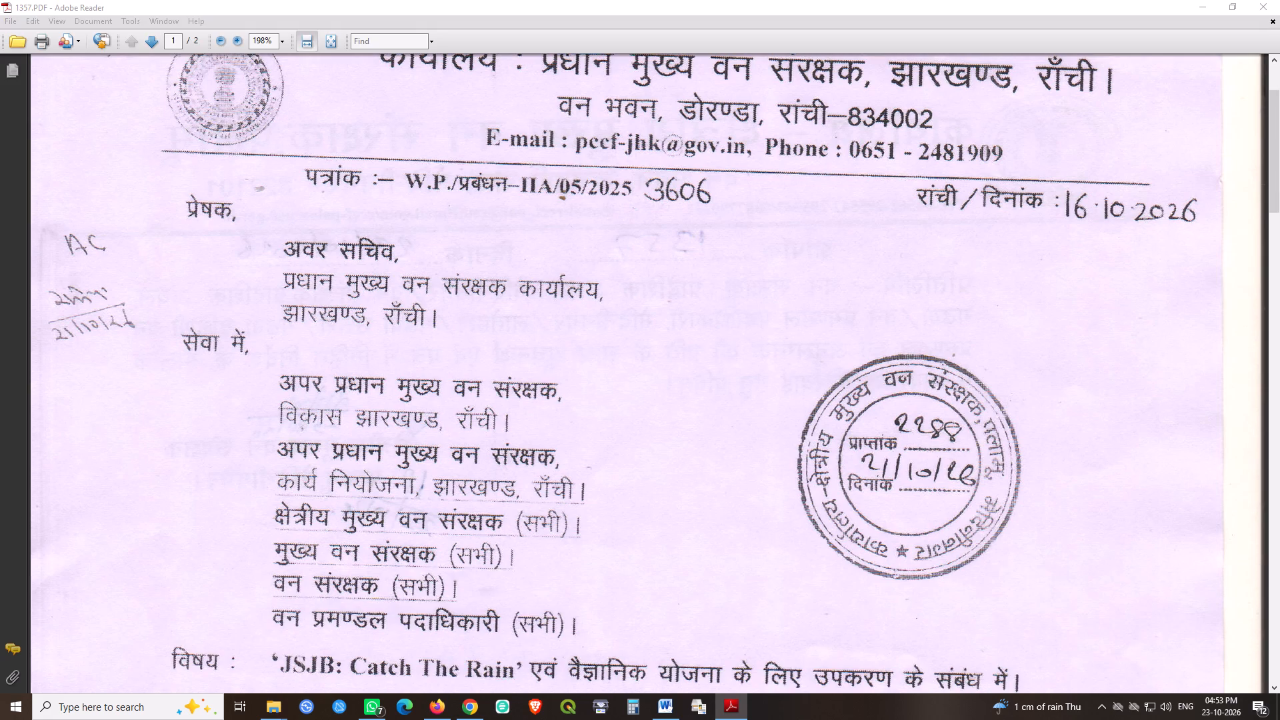
scroll(462, 453, down, 4)
scroll(462, 453, up, 3)
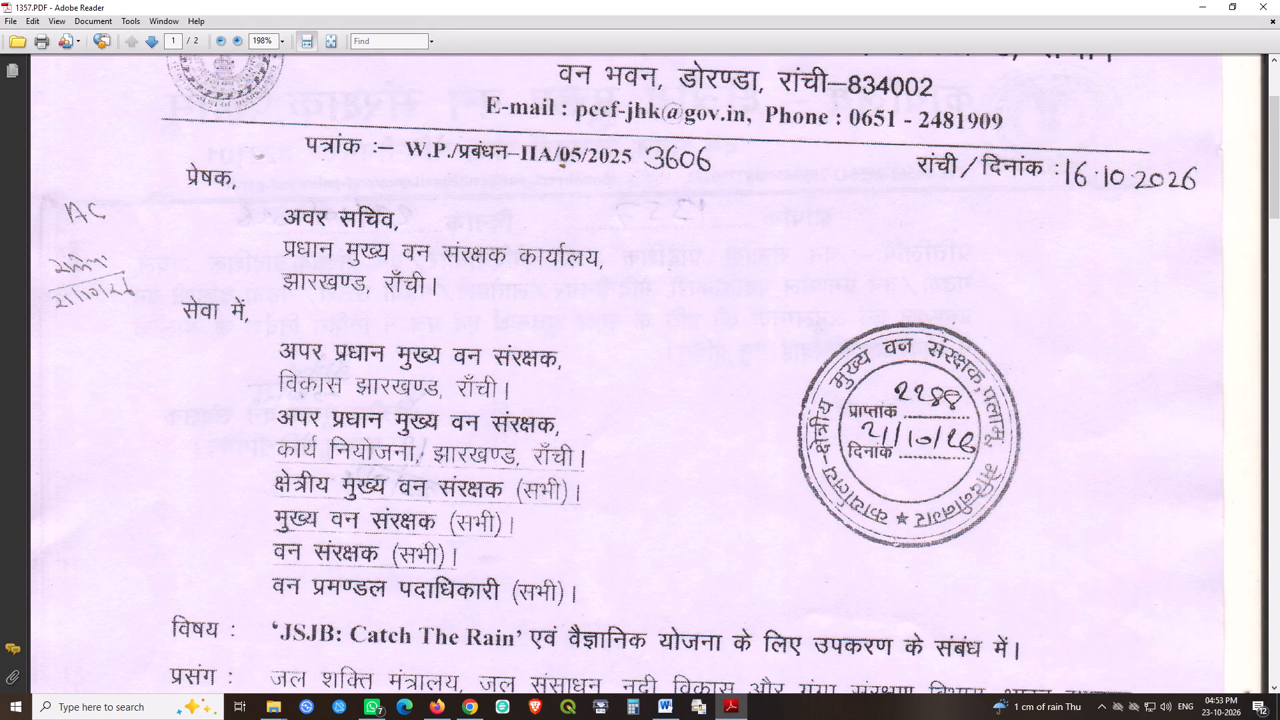
key(ctrl+p)
click(698, 205)
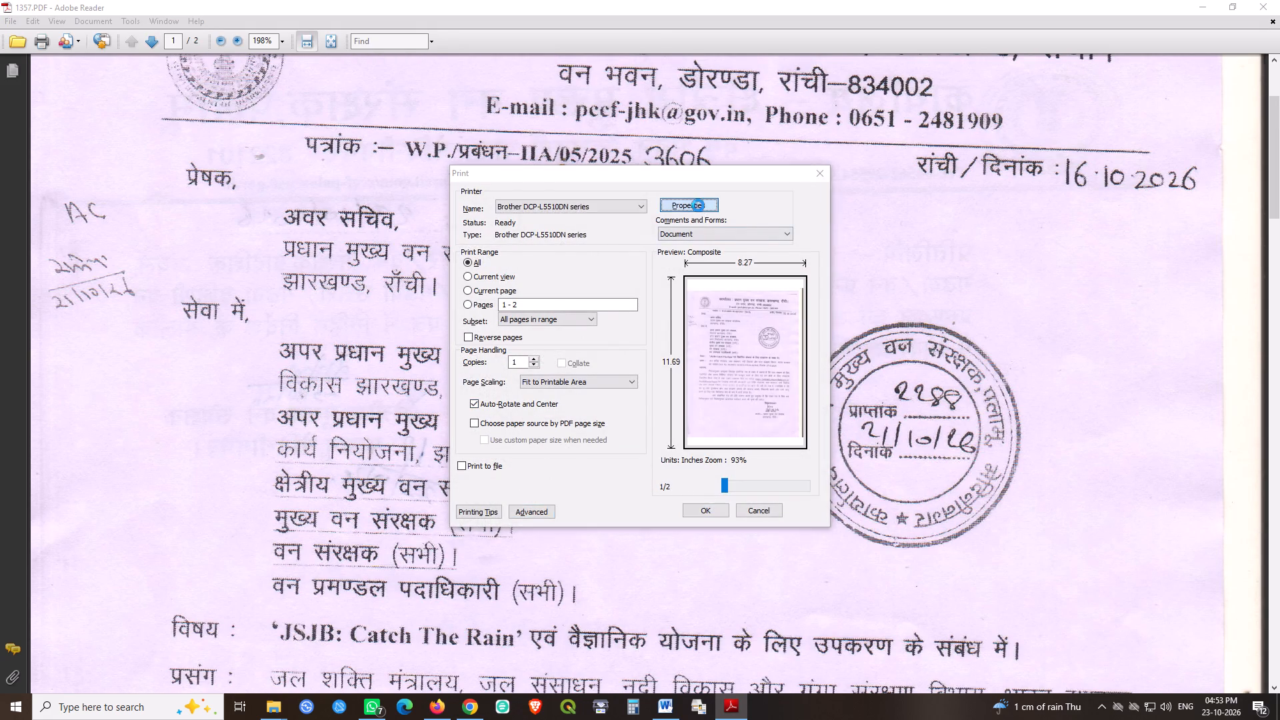
click(763, 427)
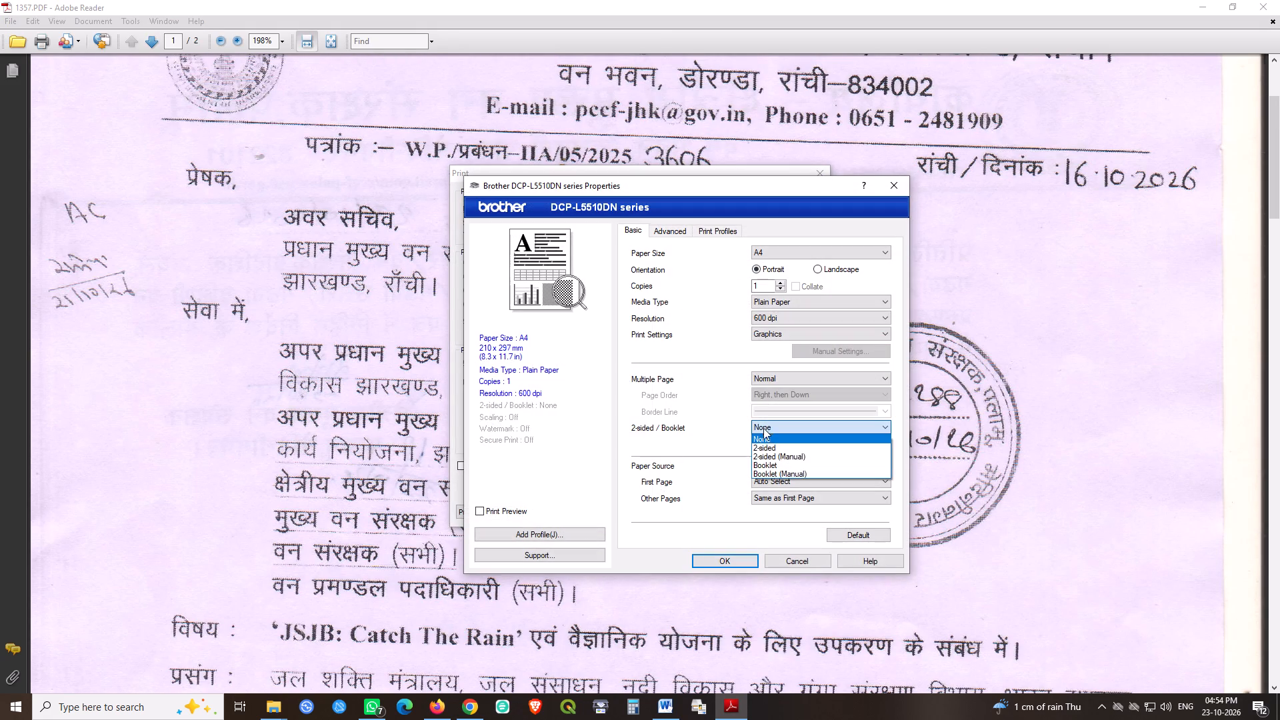
click(765, 444)
click(746, 563)
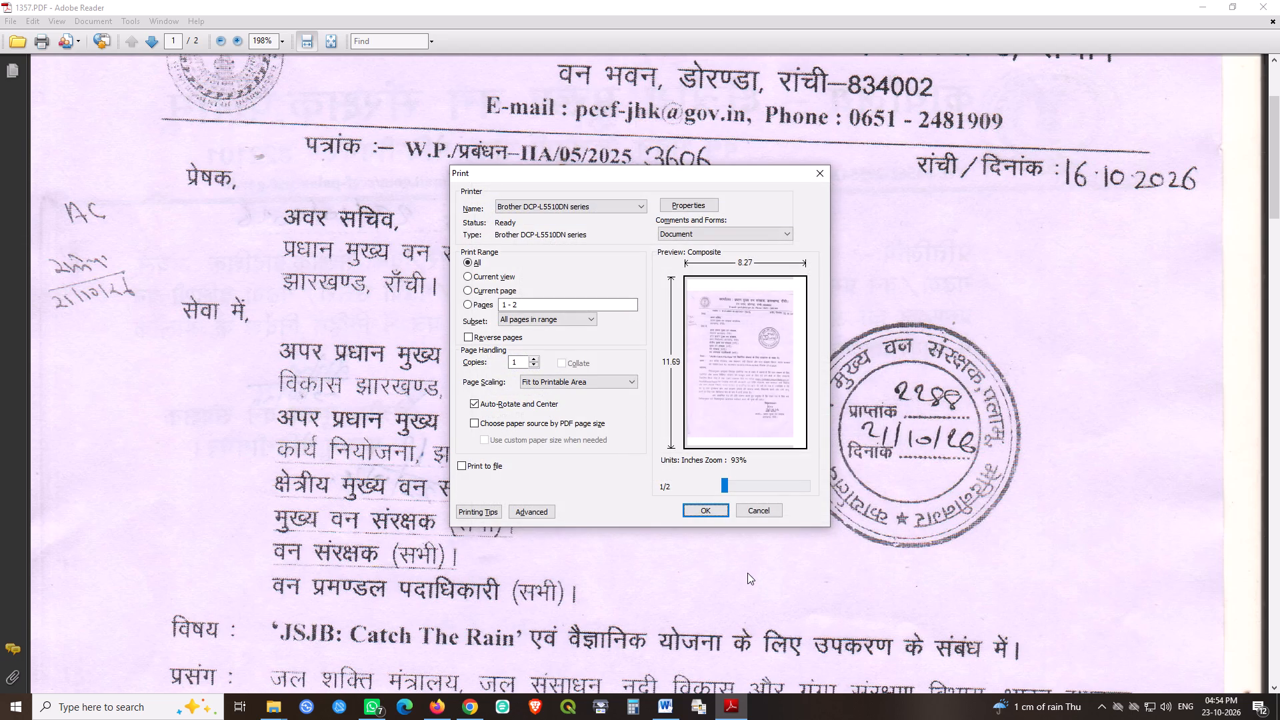
click(709, 513)
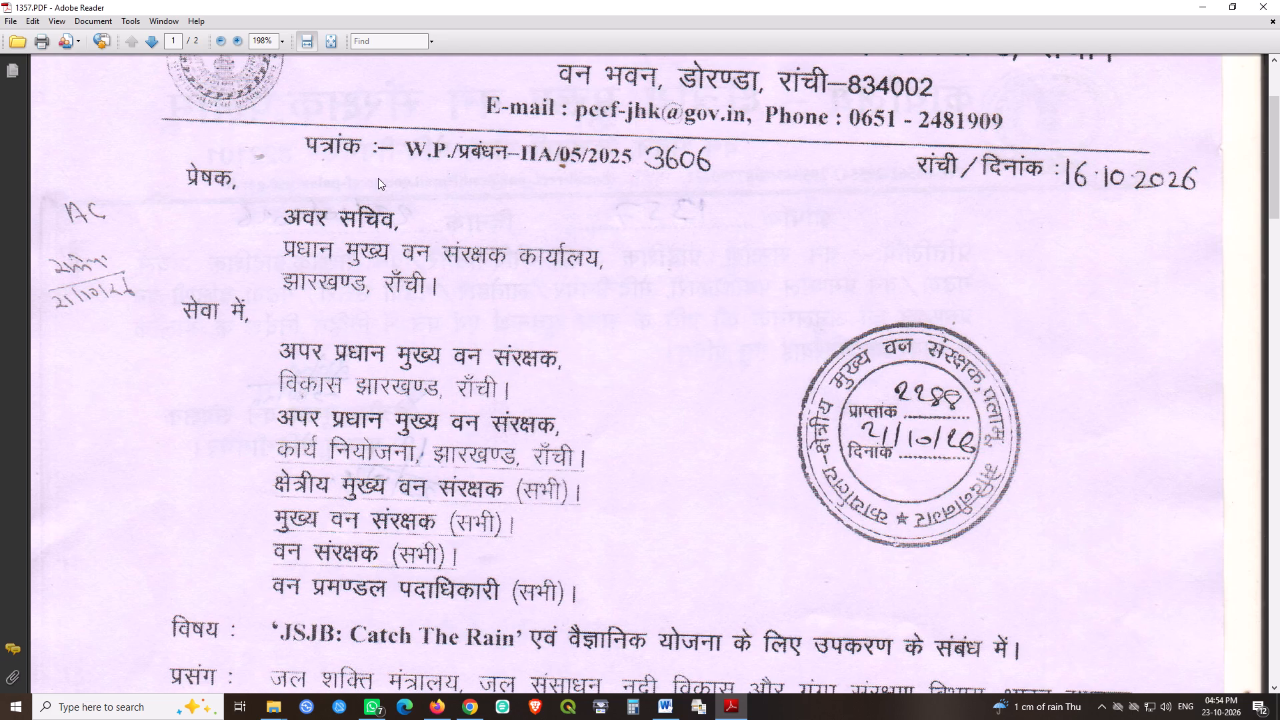
click(1269, 3)
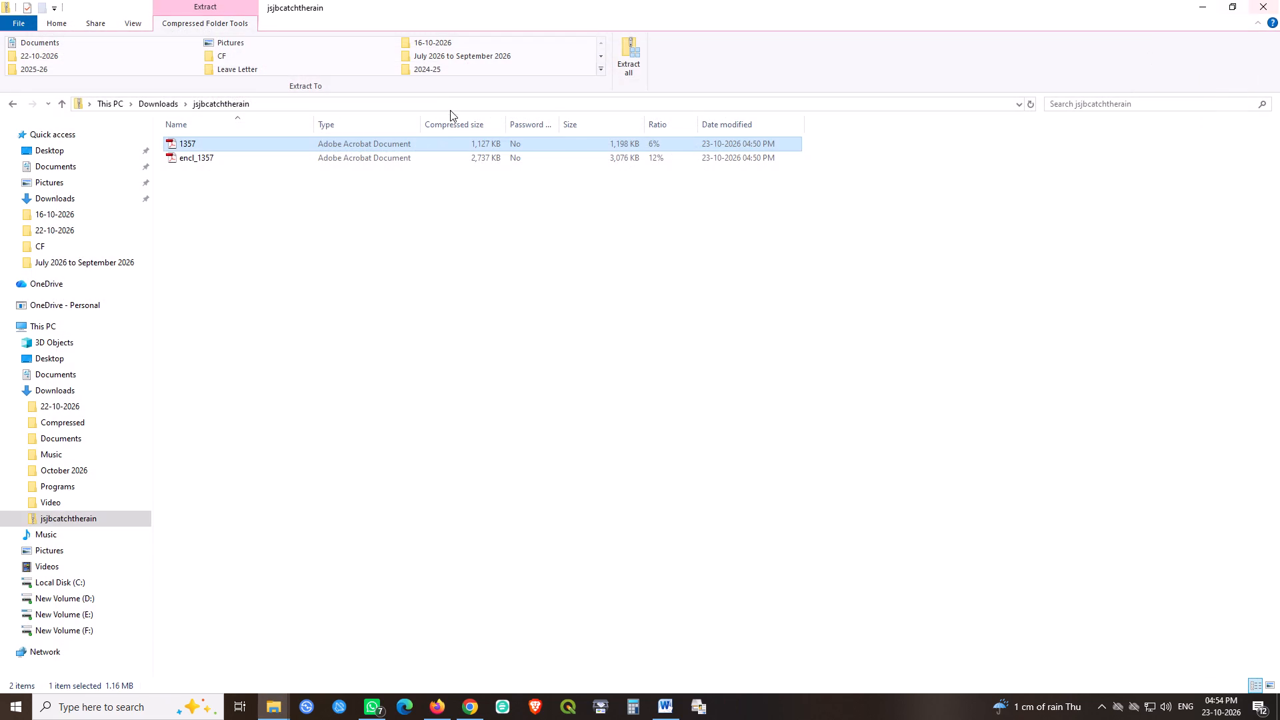
Open the encl_1357 PDF from the jsjbcatchtherain archive and examine the forwarded message and the start of the attached D.O. letter.
double_click(241, 160)
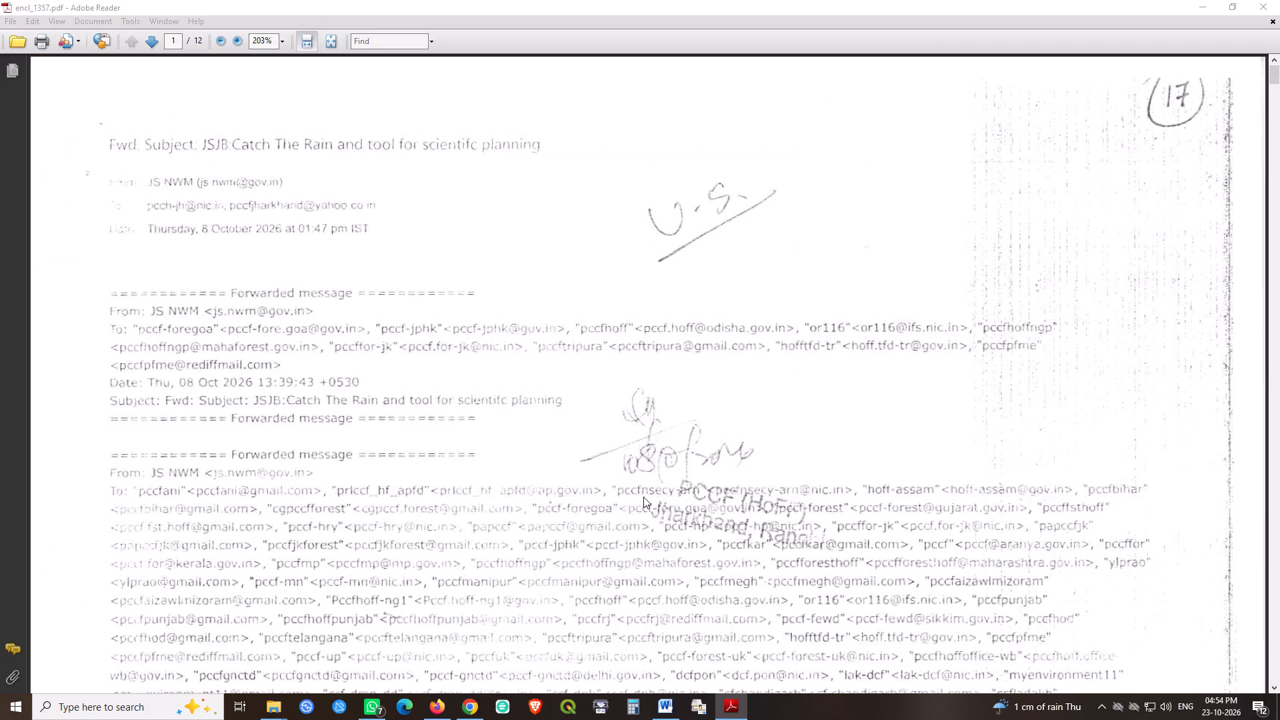
scroll(689, 491, down, 4)
scroll(689, 491, down, 17)
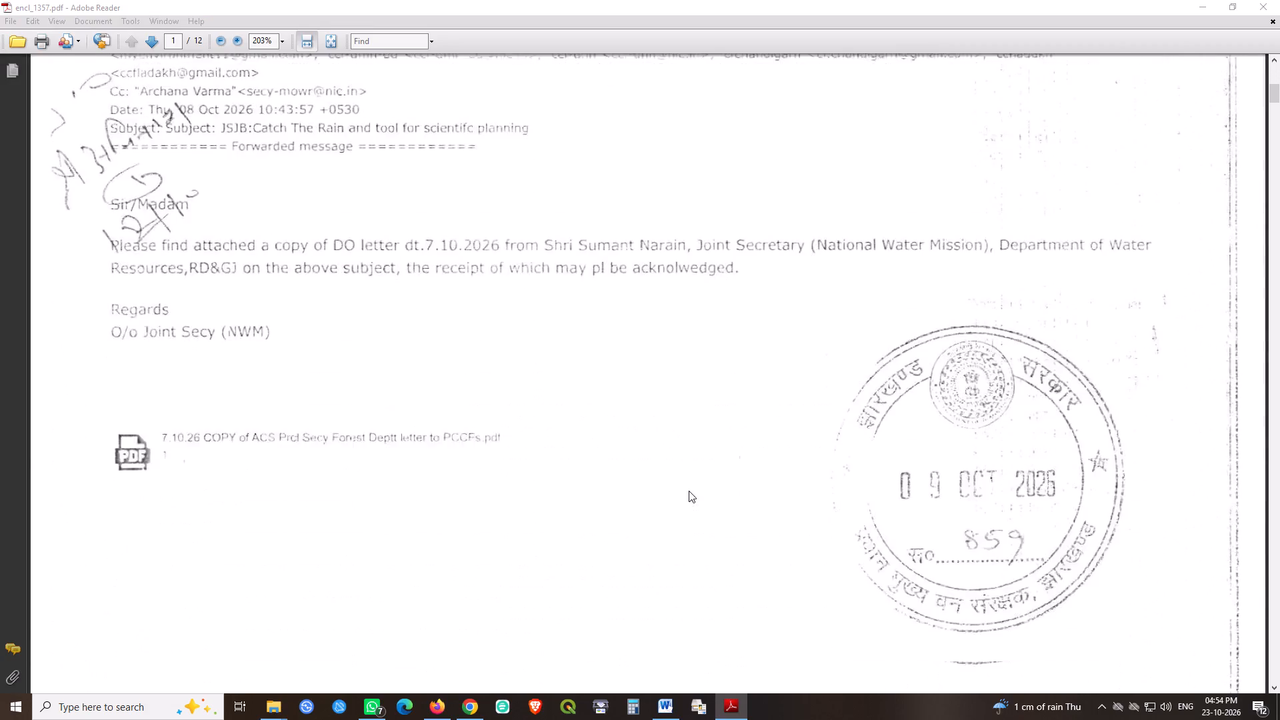
scroll(689, 491, down, 12)
scroll(689, 491, up, 9)
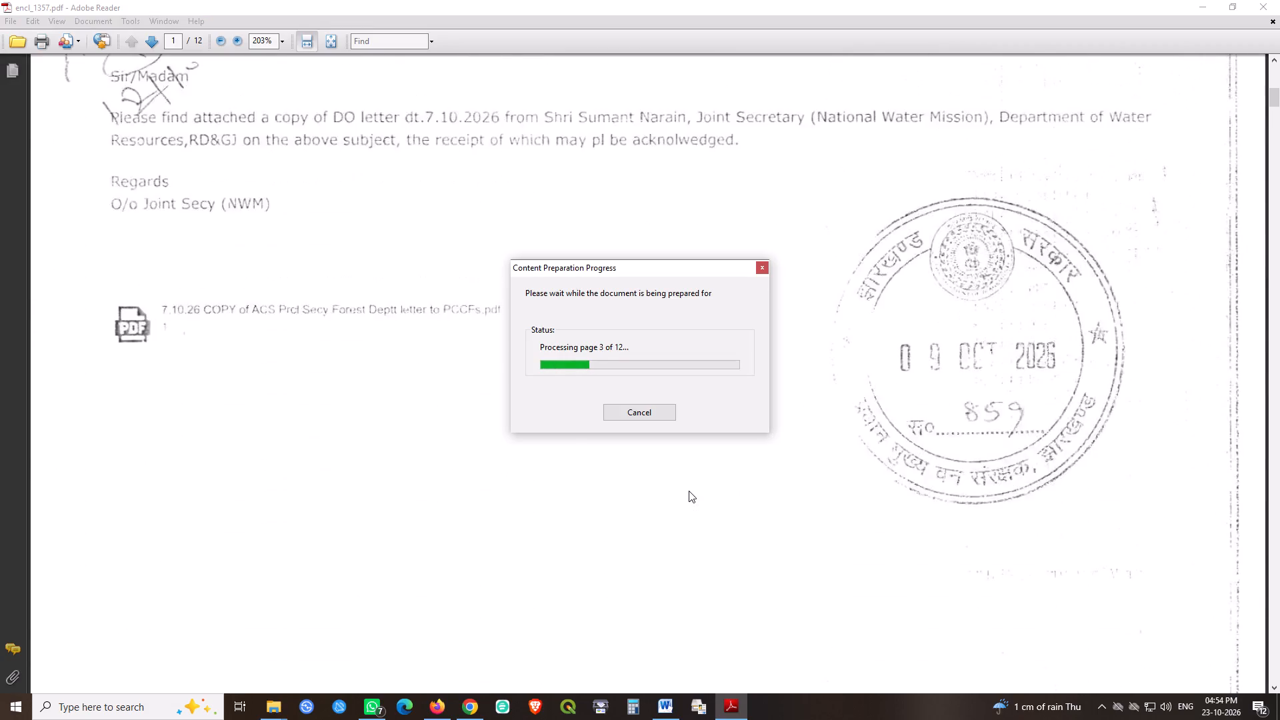
scroll(689, 491, up, 15)
scroll(694, 488, down, 6)
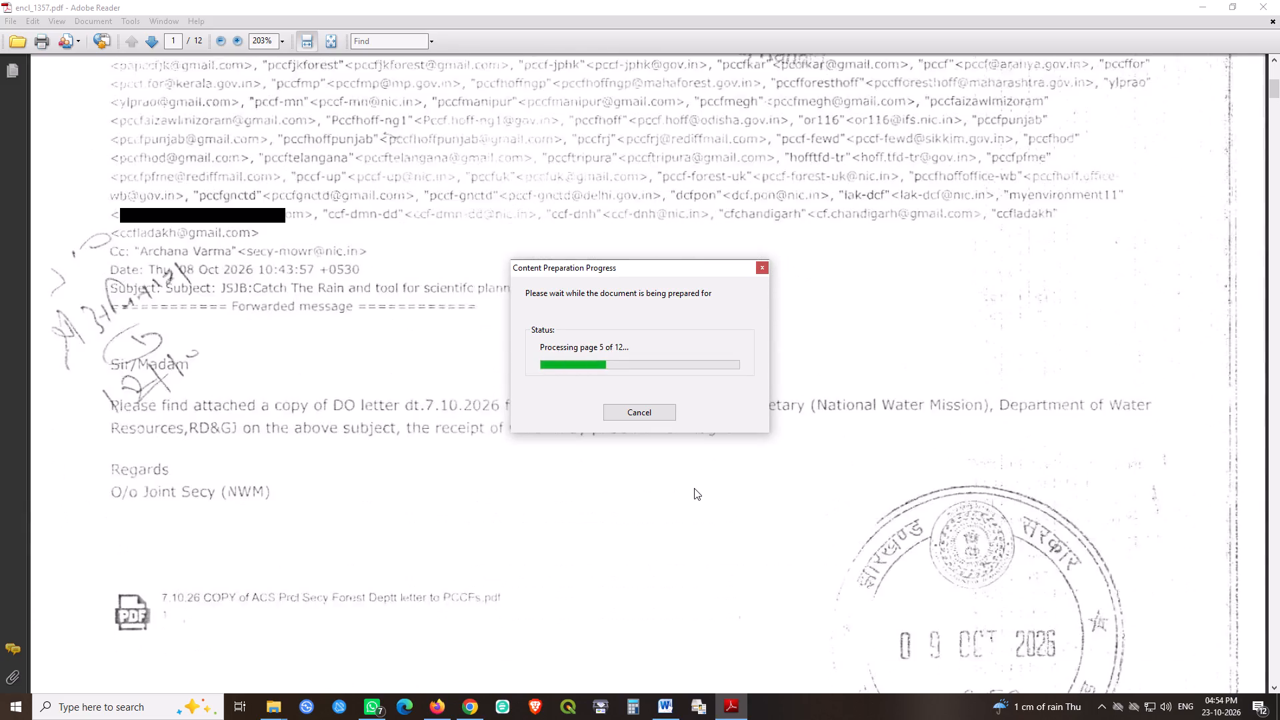
scroll(694, 488, down, 20)
scroll(694, 488, down, 12)
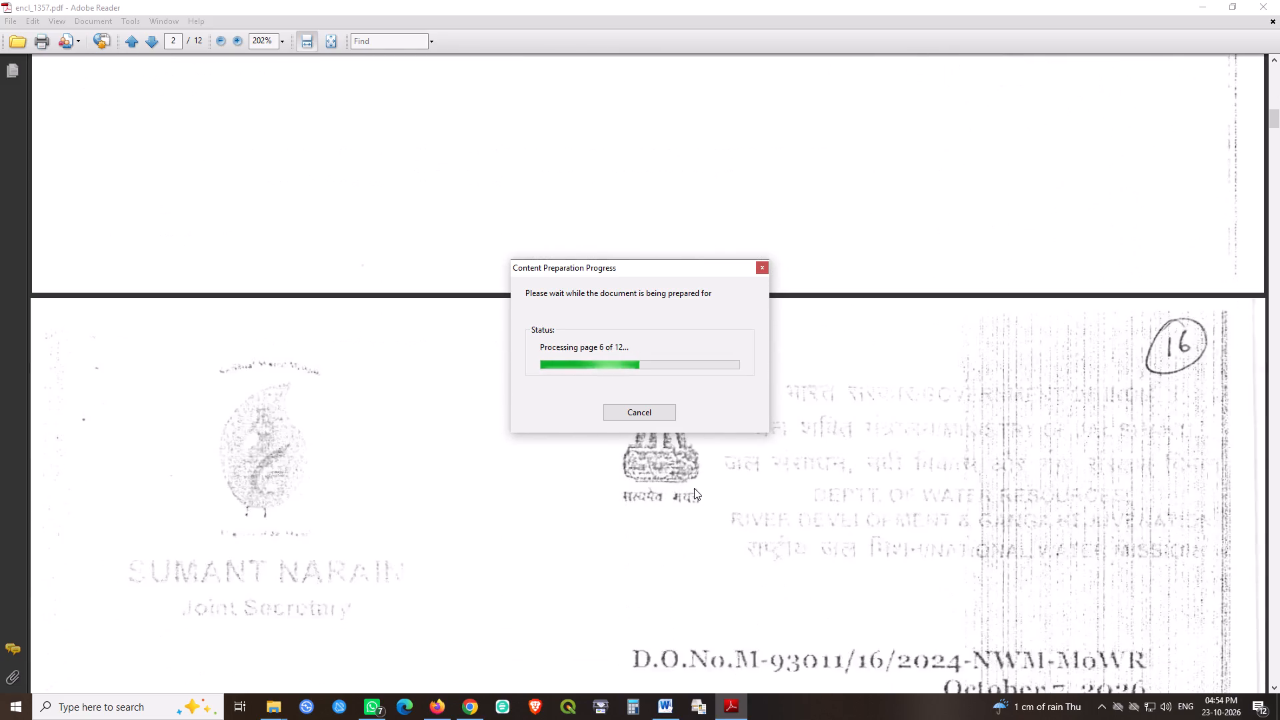
scroll(694, 488, down, 11)
scroll(694, 488, up, 10)
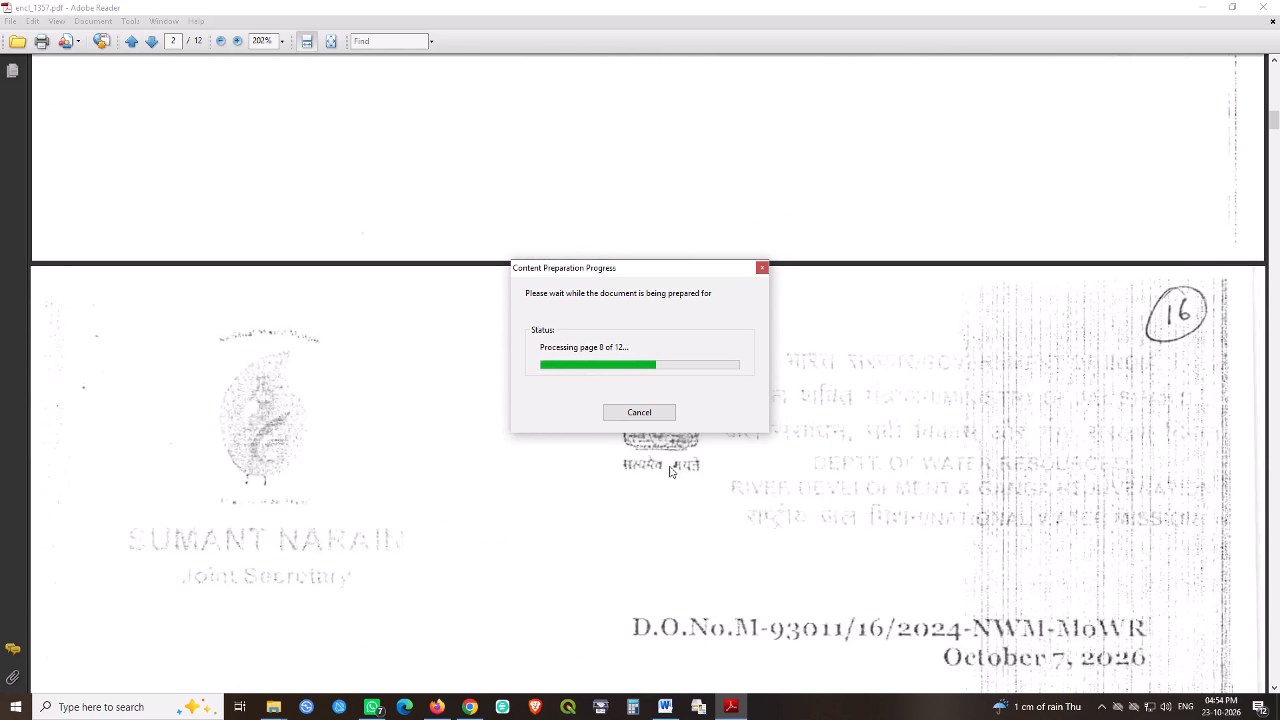
scroll(669, 466, up, 4)
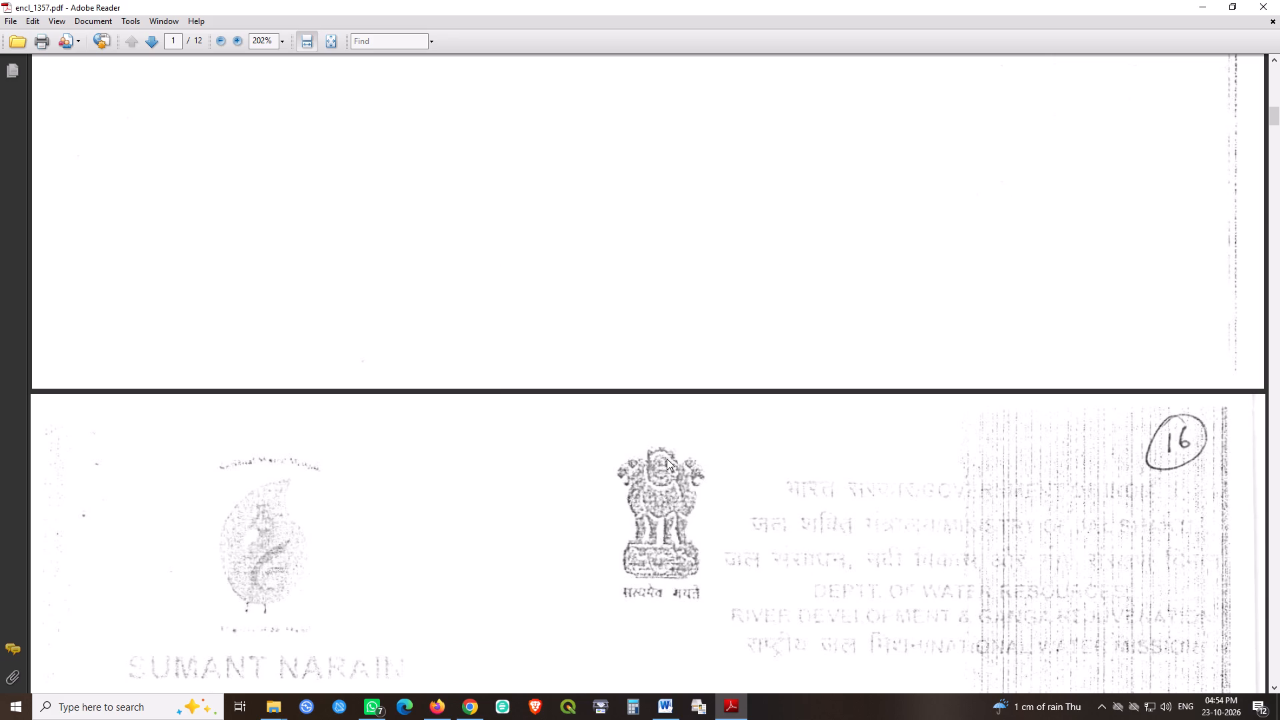
scroll(667, 459, up, 5)
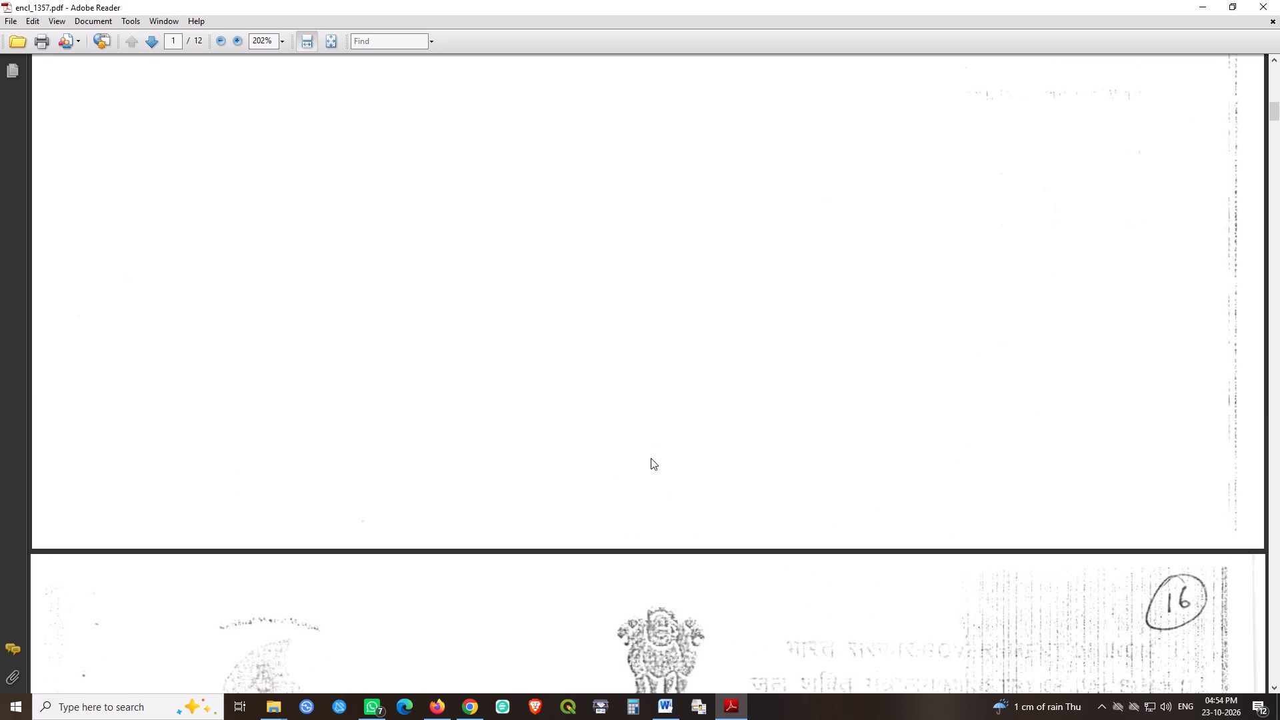
Print all pages of the encl_1357 enclosure 2-sided on the Brother DCP-L5510DN printer.
key(ctrl+p)
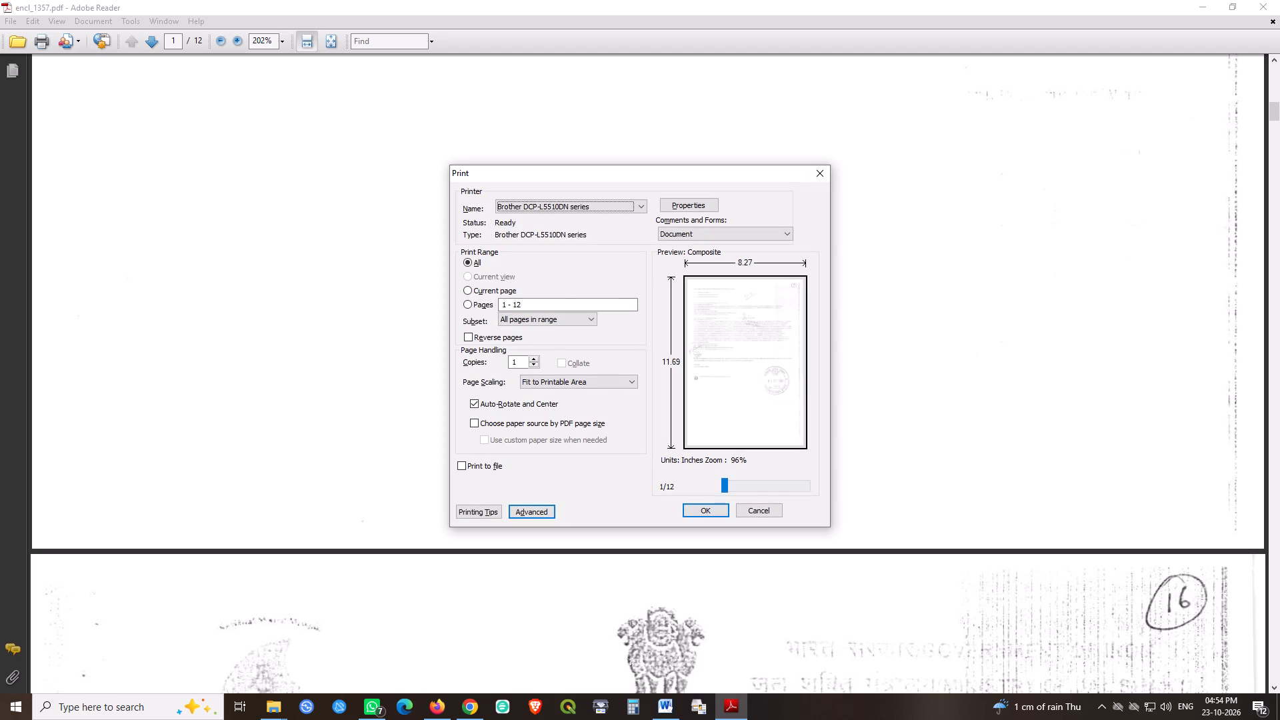
click(677, 210)
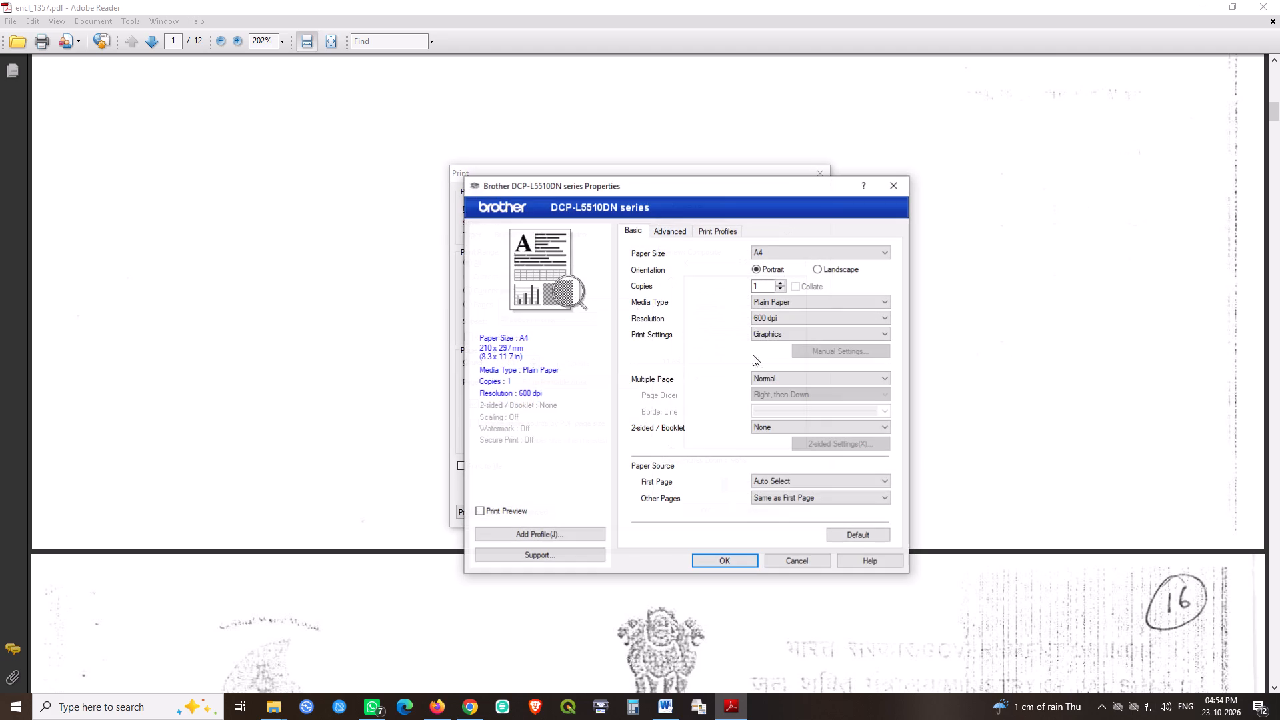
click(776, 427)
click(777, 445)
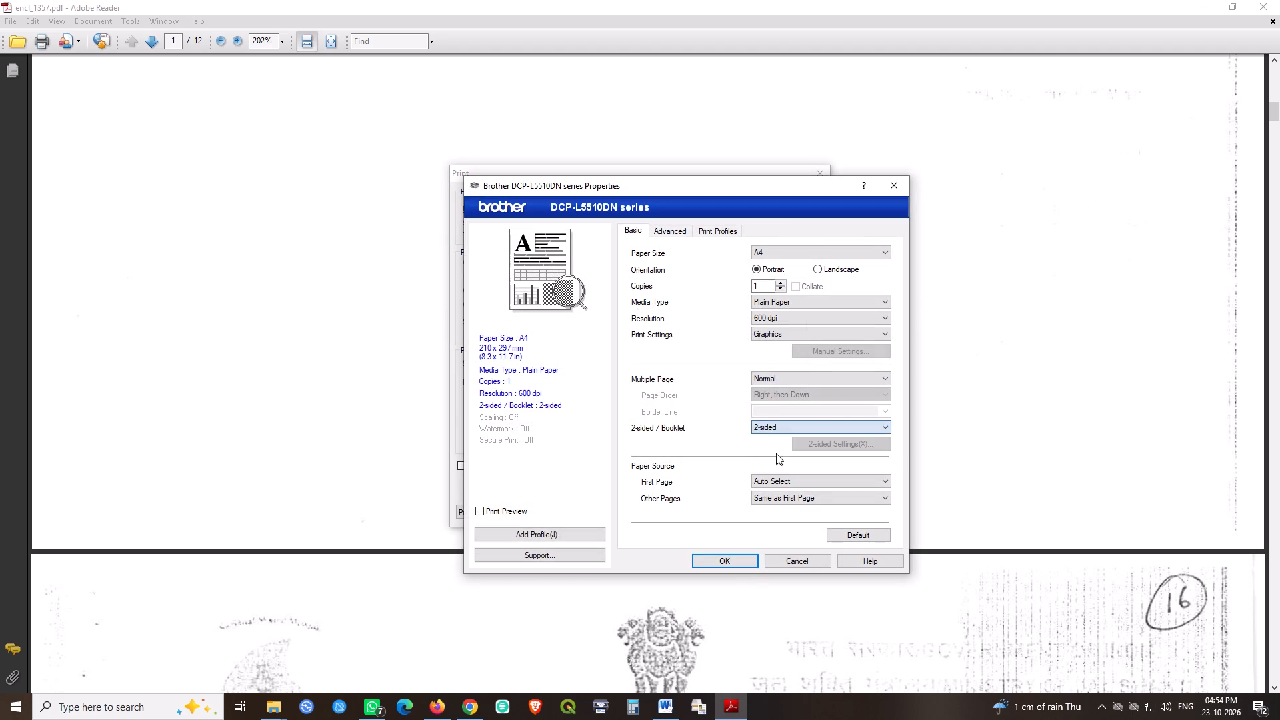
click(738, 560)
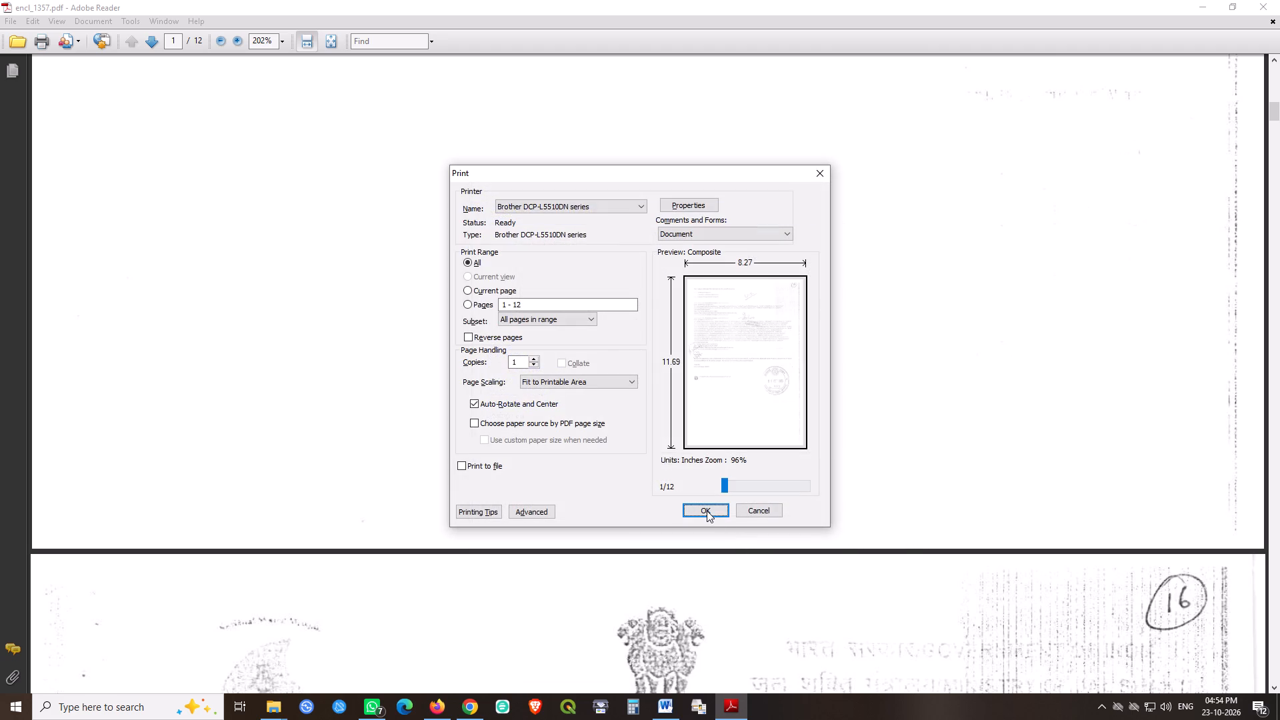
click(707, 511)
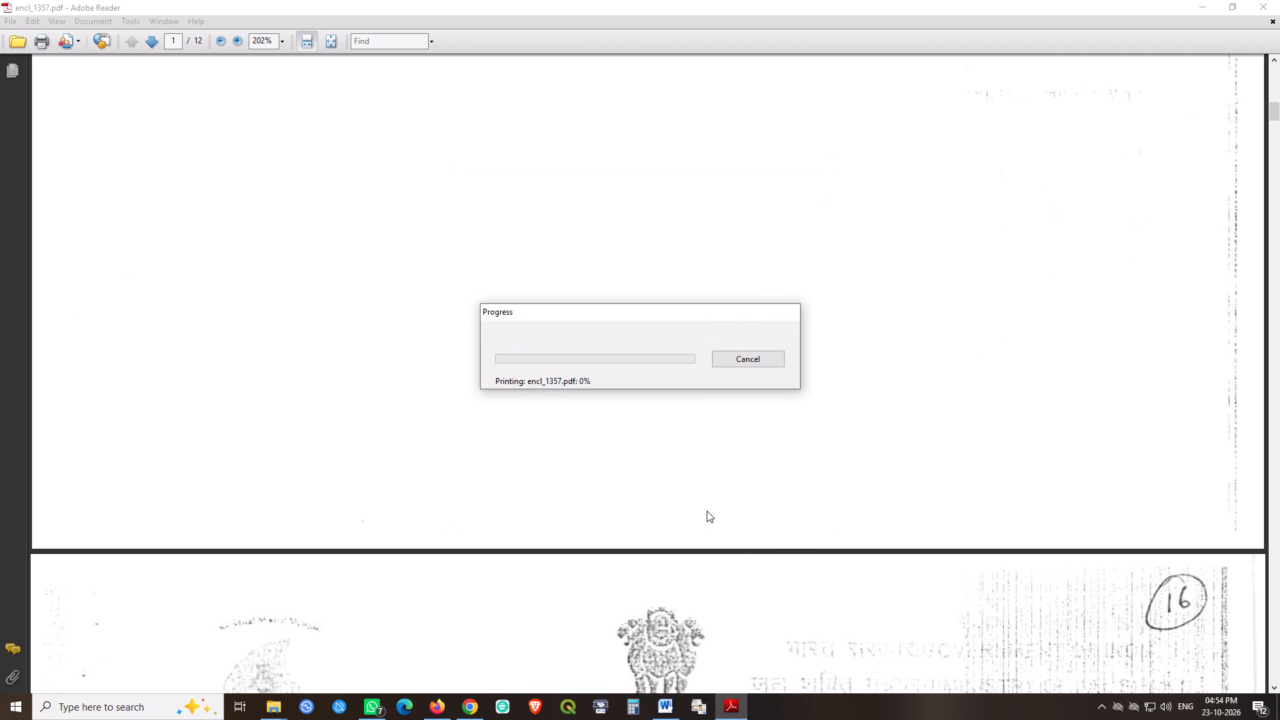
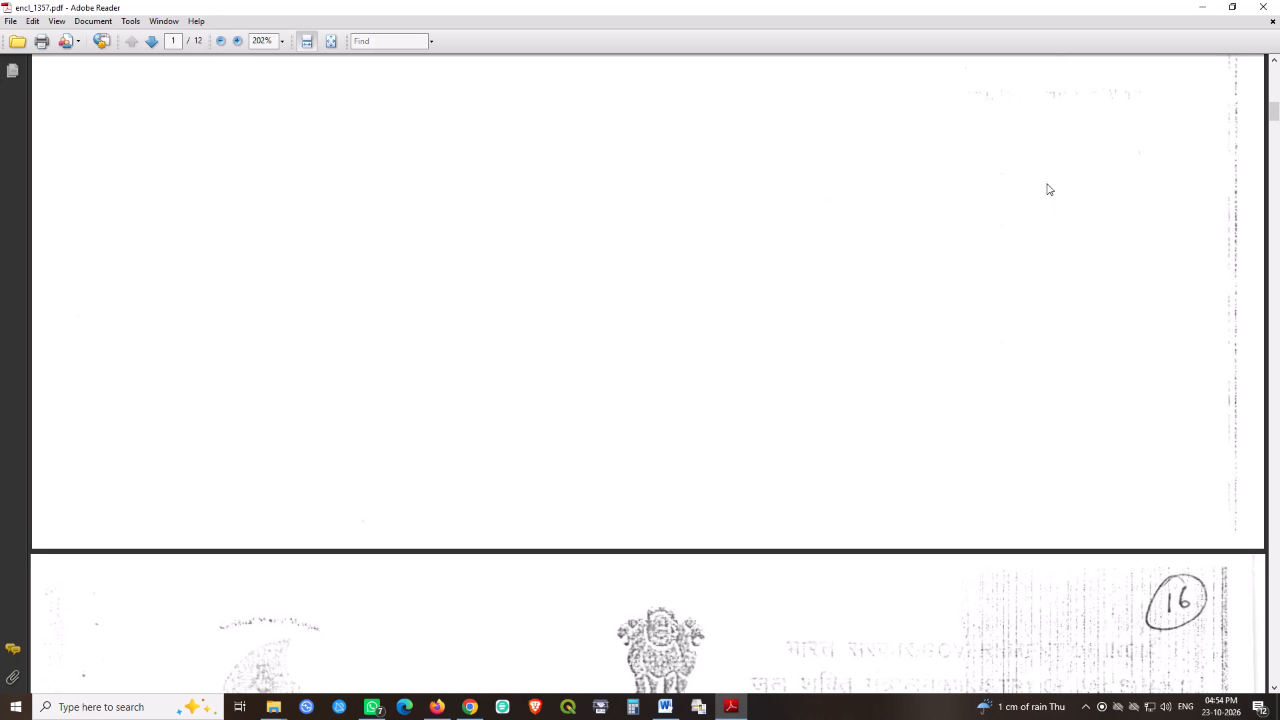
Close the encl_1357 PDF and return from the jsjbcatchtherain archive to the Downloads folder.
click(1256, 3)
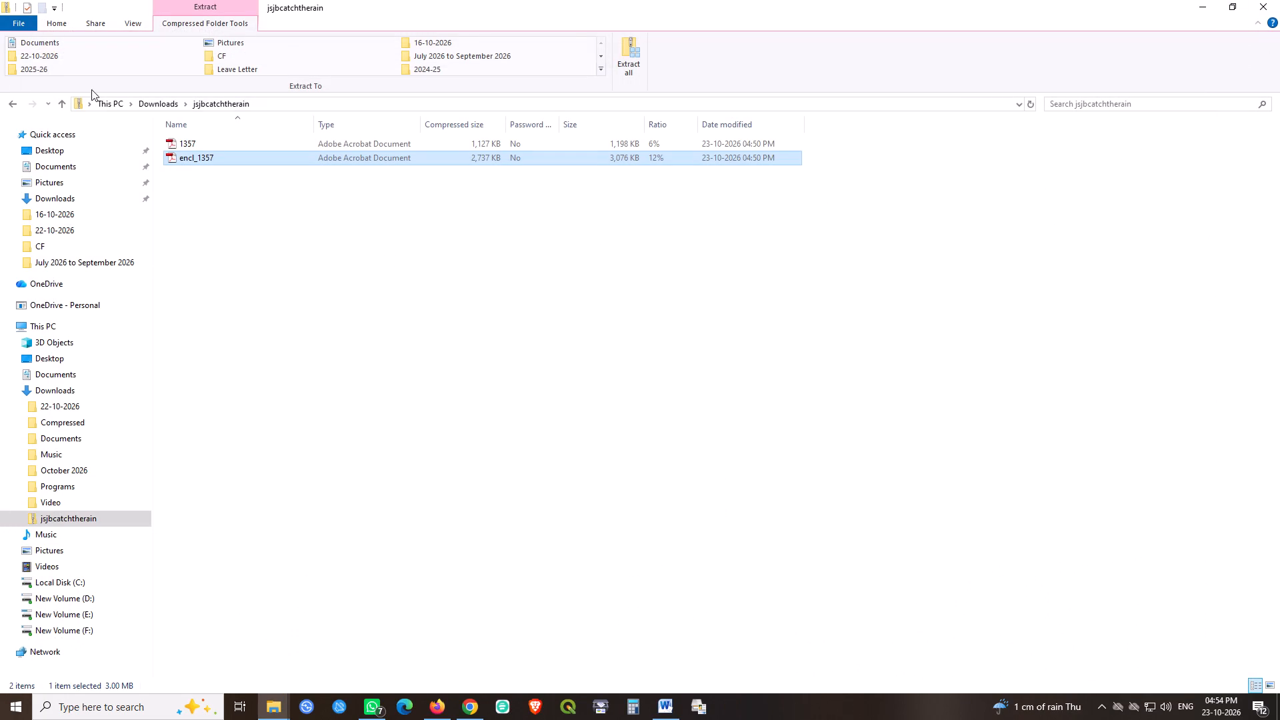
click(12, 103)
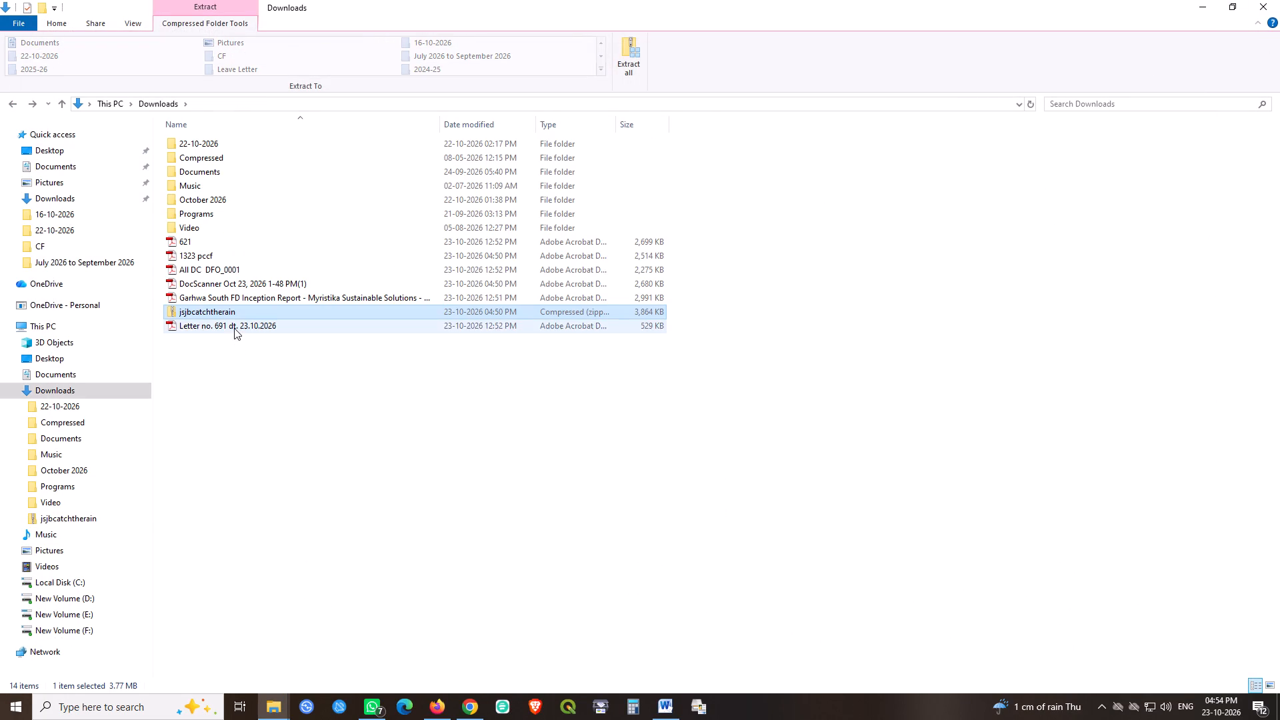
Open the PDF "Letter no. 691 dt. 23.10.2026" and read it from the subject and reference through to the signature and copy-to section.
double_click(234, 328)
scroll(518, 473, down, 3)
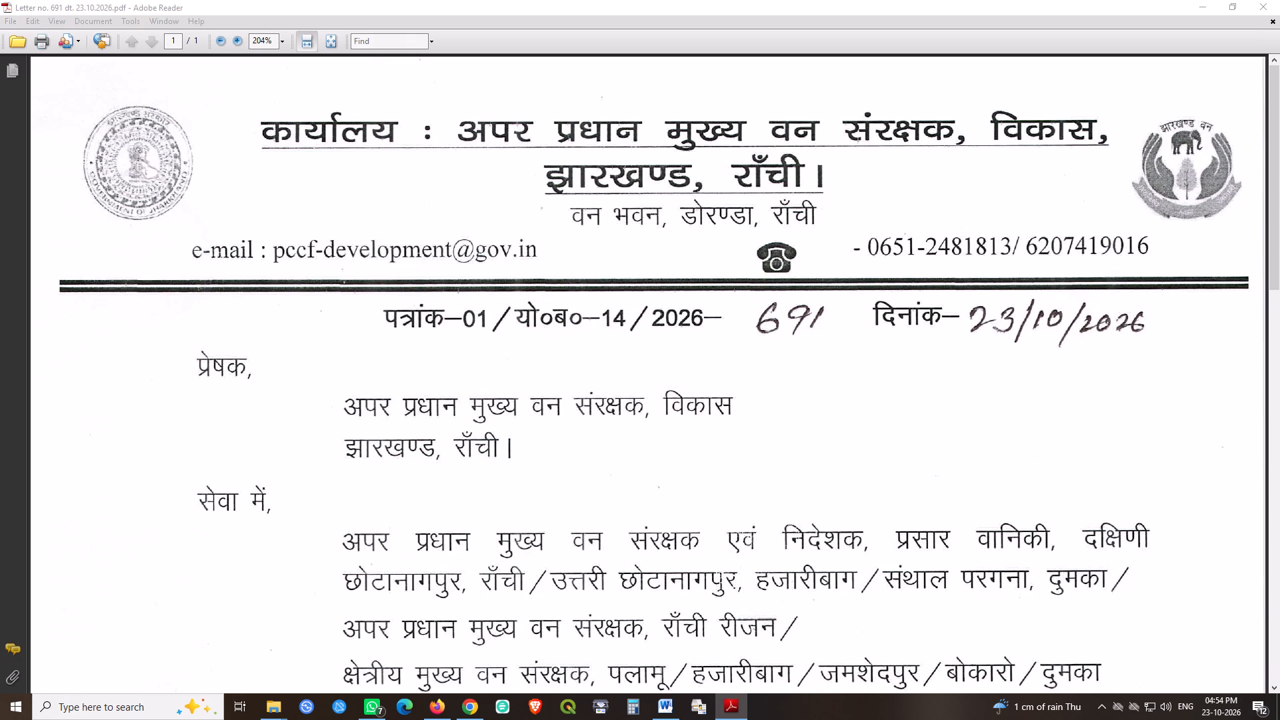
scroll(528, 485, down, 2)
scroll(571, 525, down, 1)
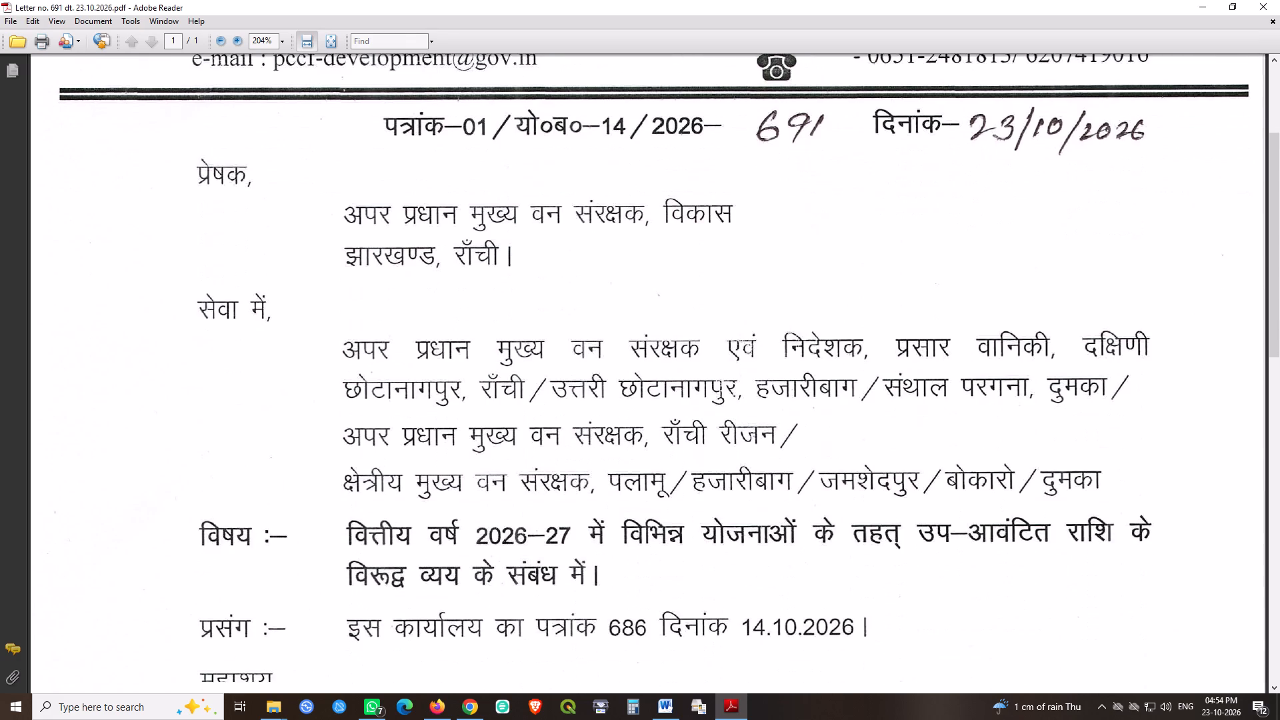
scroll(571, 525, down, 6)
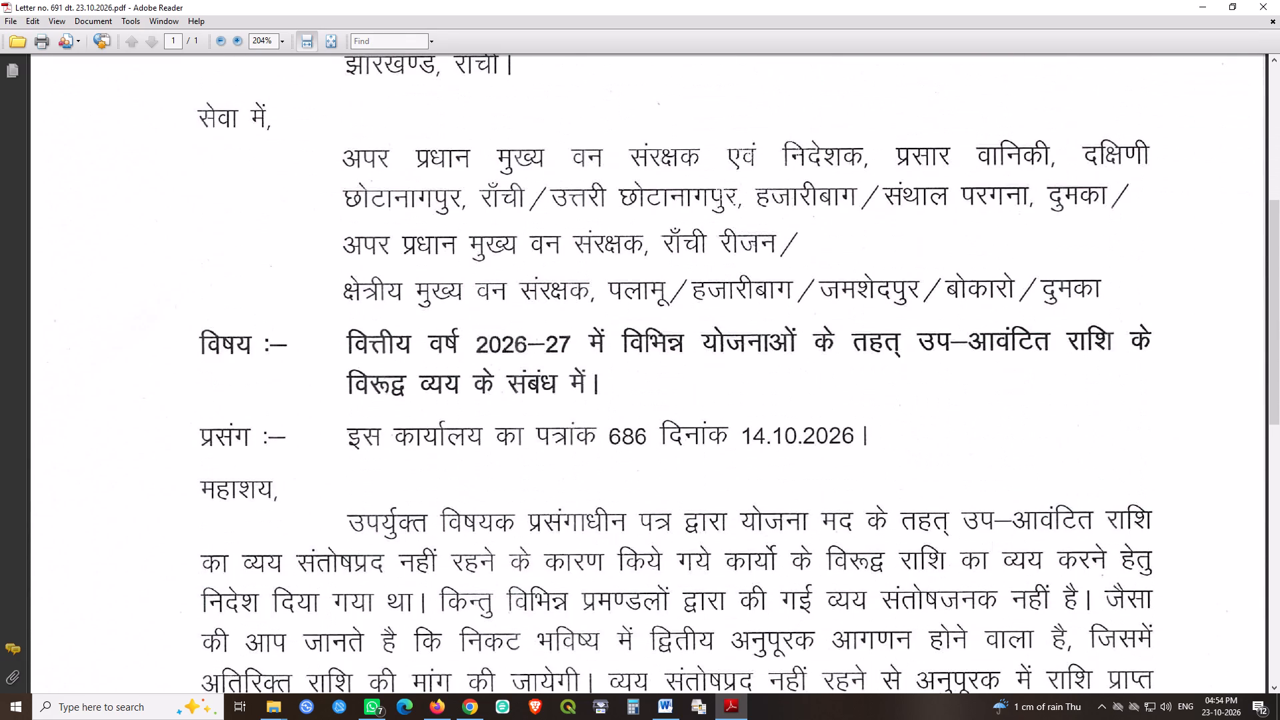
scroll(571, 525, down, 2)
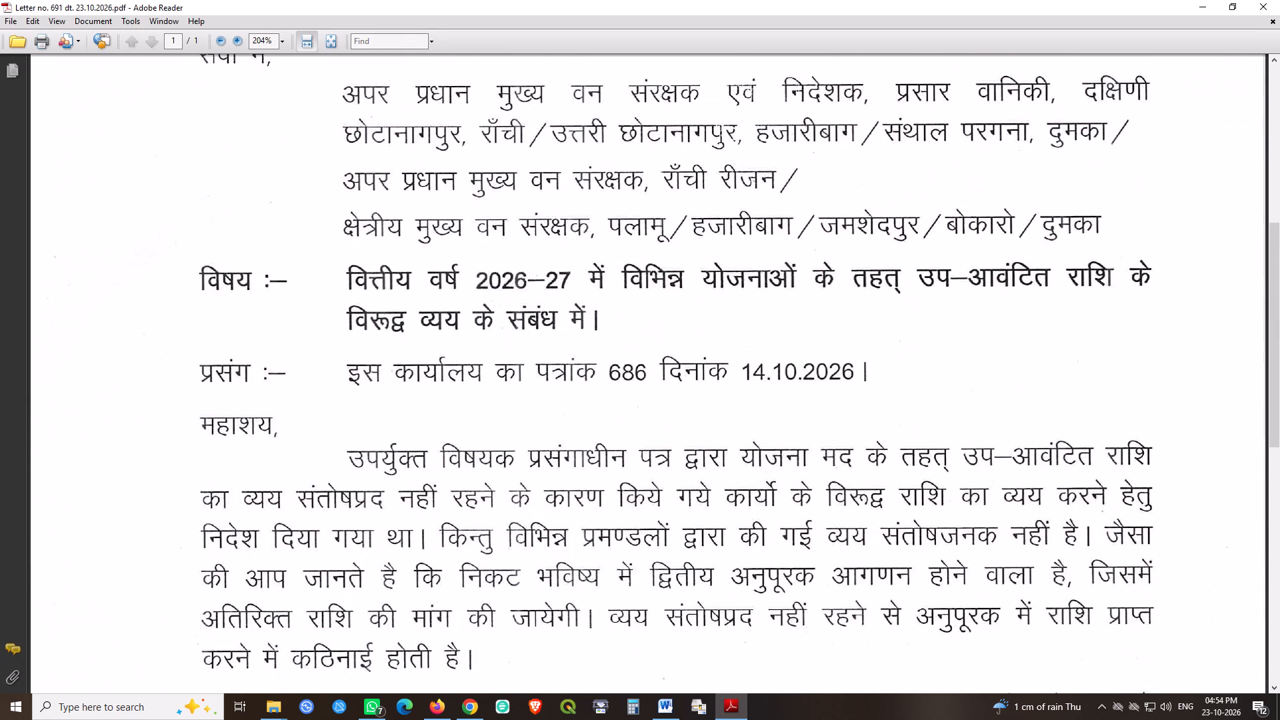
scroll(571, 525, down, 7)
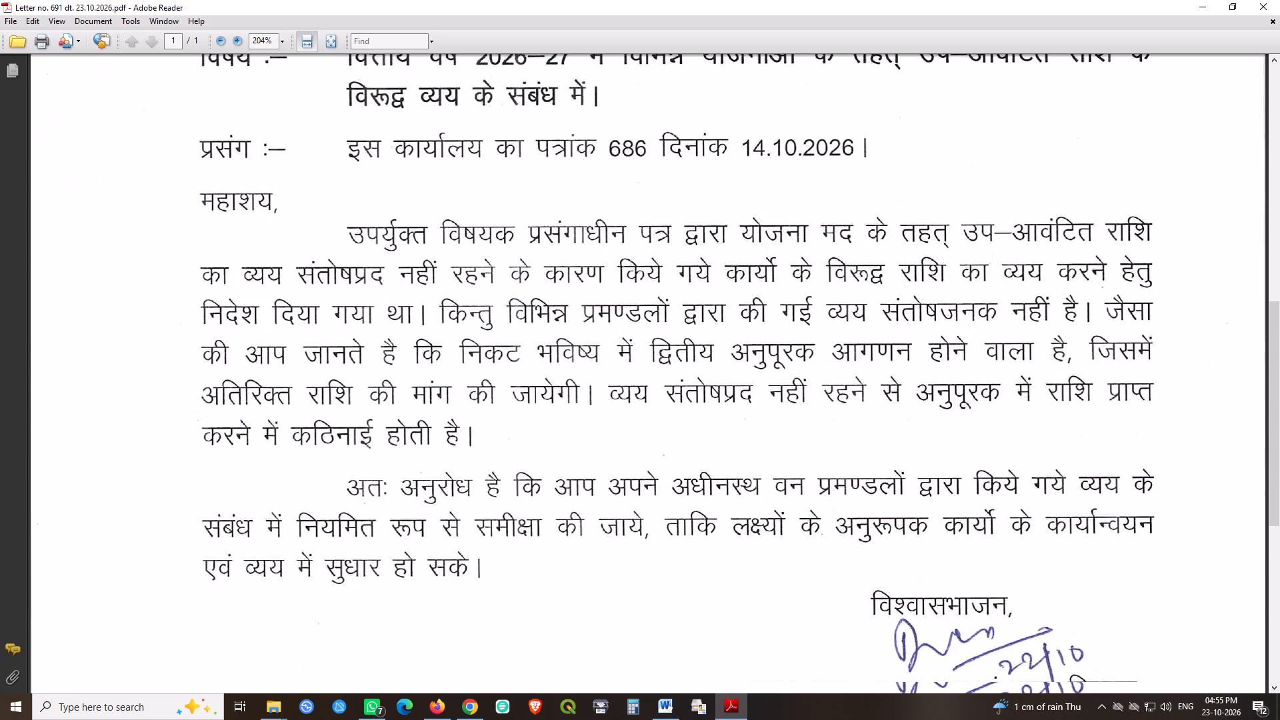
scroll(571, 525, down, 12)
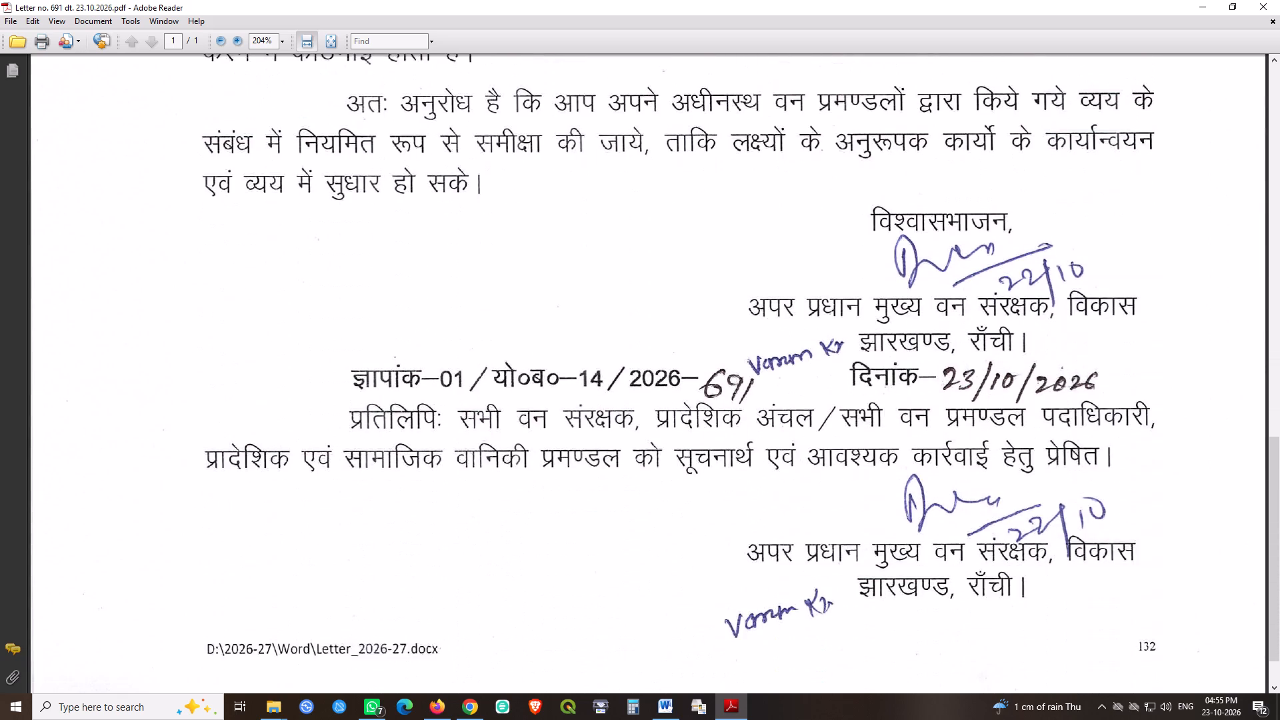
scroll(571, 525, down, 5)
scroll(571, 525, up, 9)
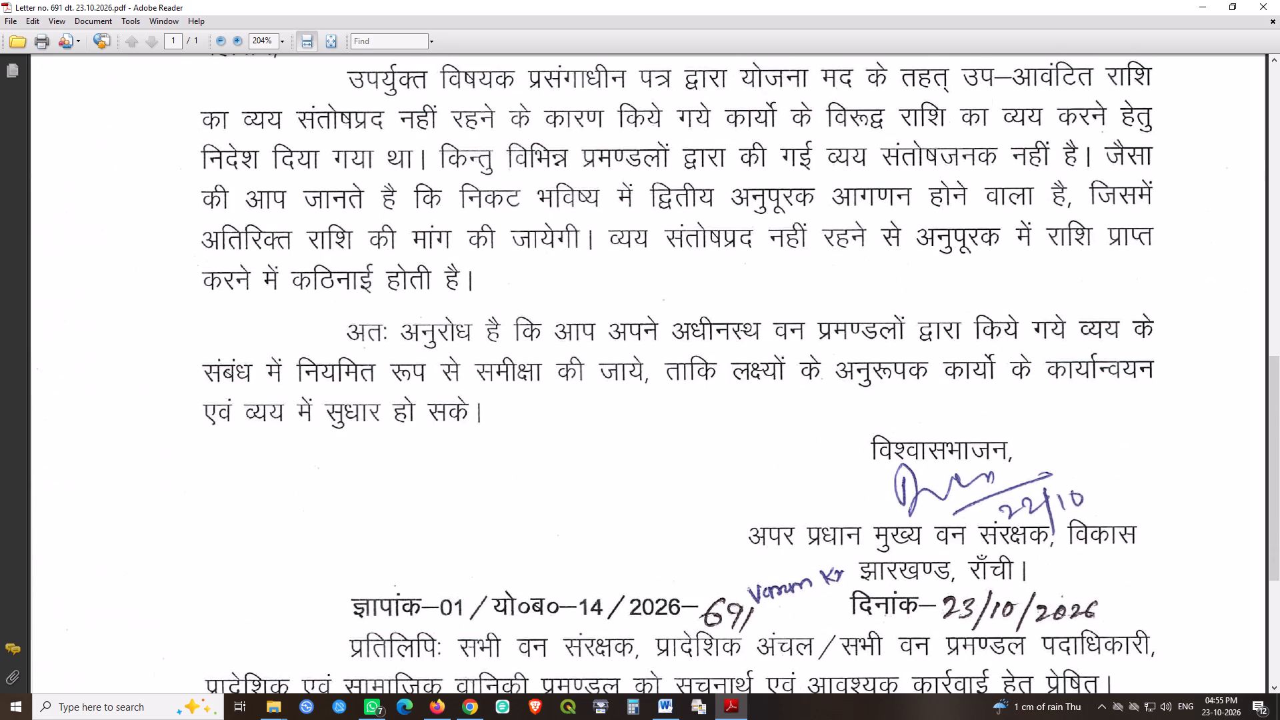
Print Letter no. 691 dt. 23.10.2026 on the Brother DCP-L5510DN series printer.
key(ctrl+p)
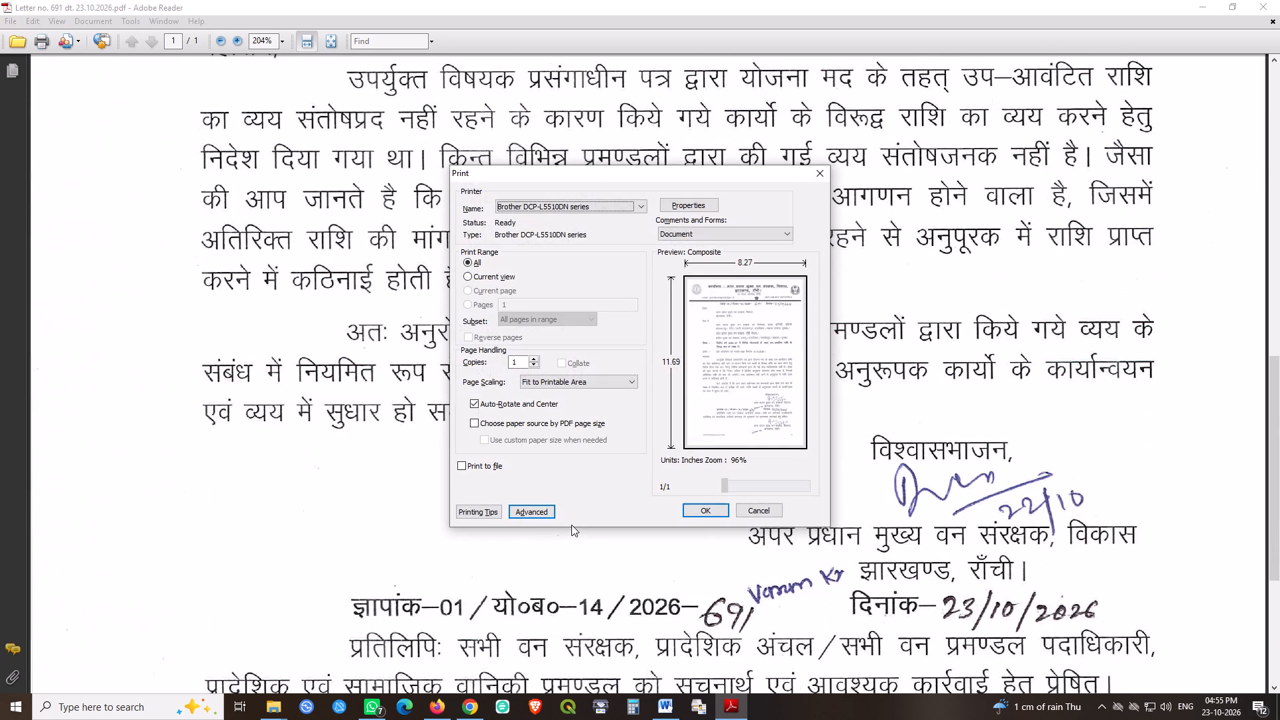
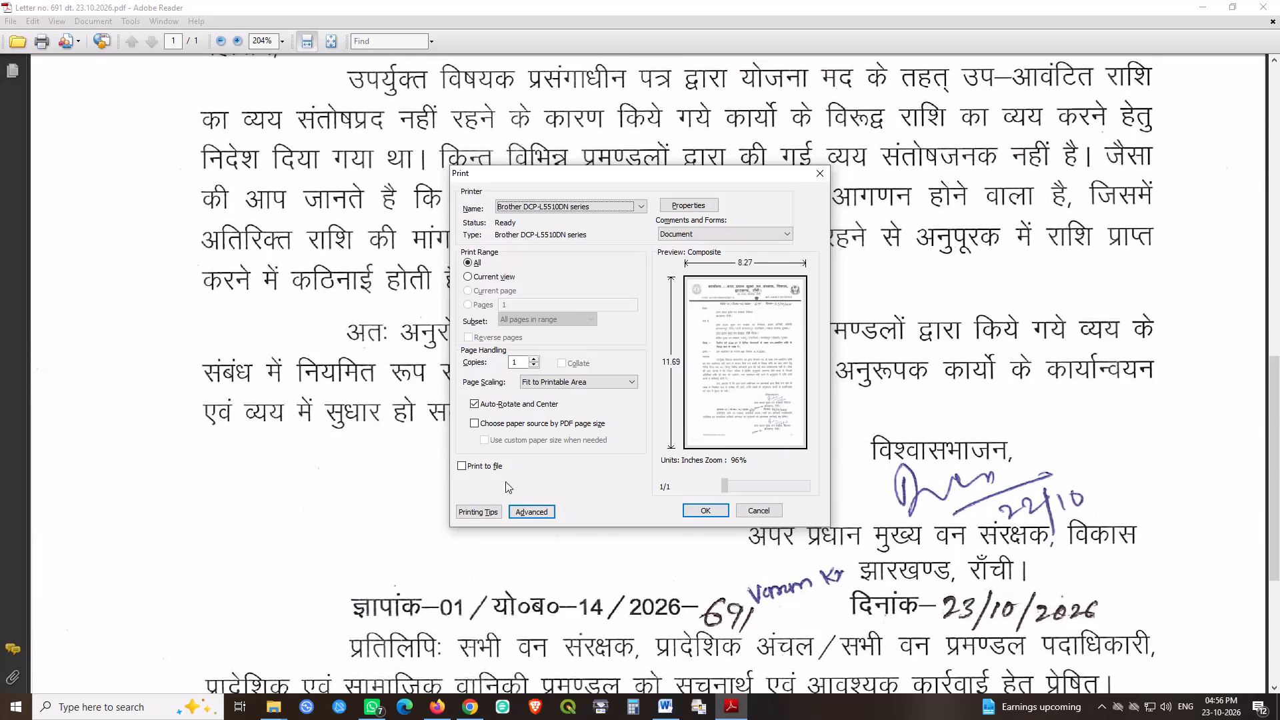
Send Letter no. 691 to the Brother DCP-L5510DN series printer with all pages fitted to the printable area, and close the PDF.
click(697, 508)
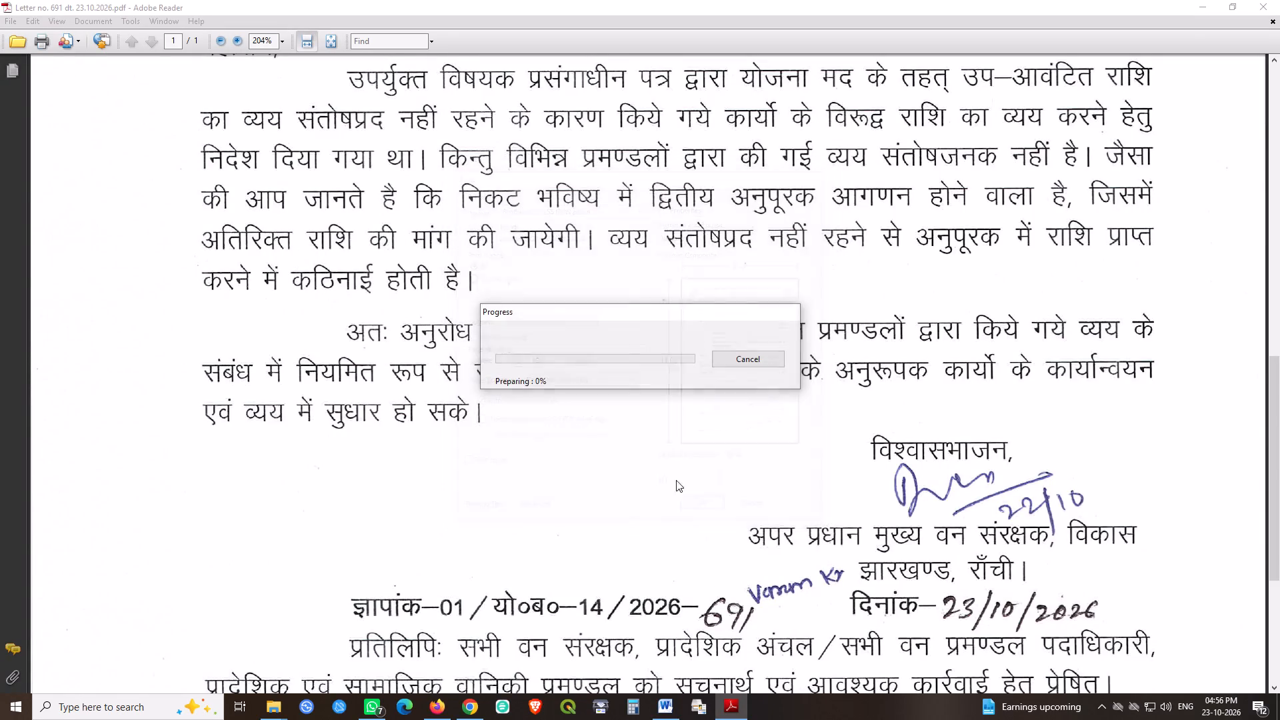
scroll(448, 209, up, 2)
click(1267, 5)
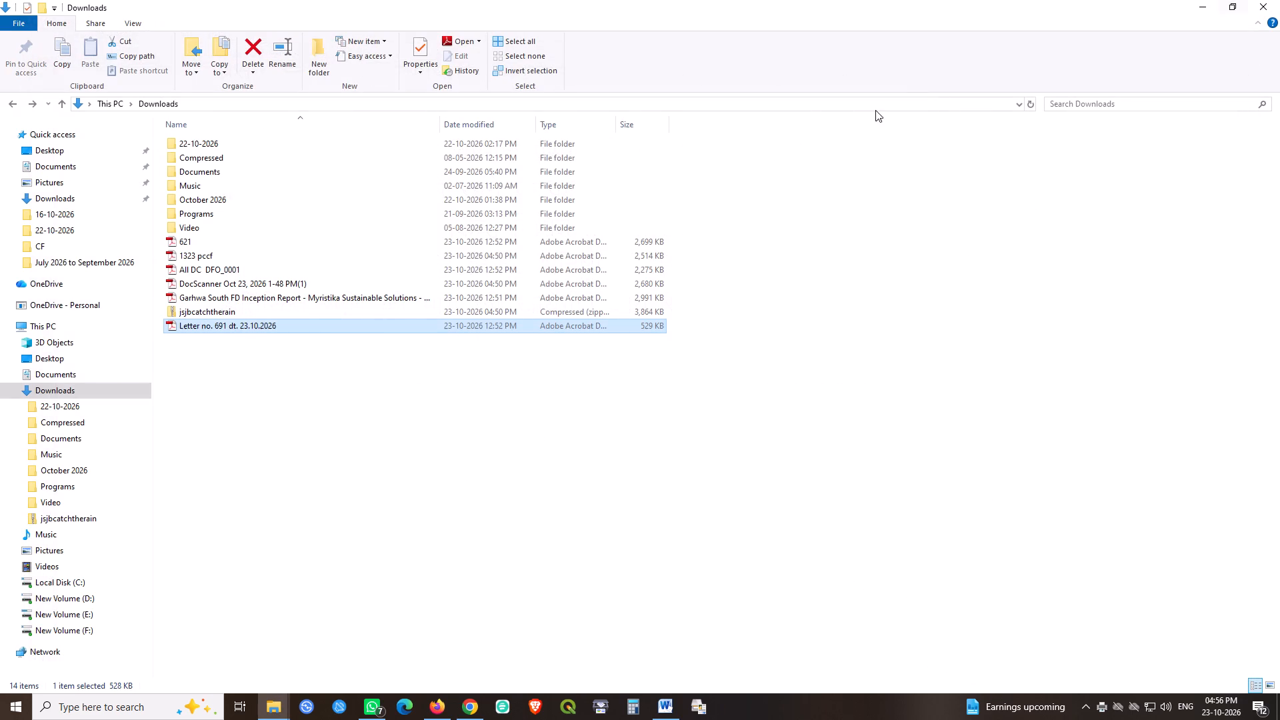
Open encl_1357 from the jsjbcatchtherain archive and read the forwarded e-mail and the 'JSJB: Catch The Rain' letter up to page 3.
double_click(261, 311)
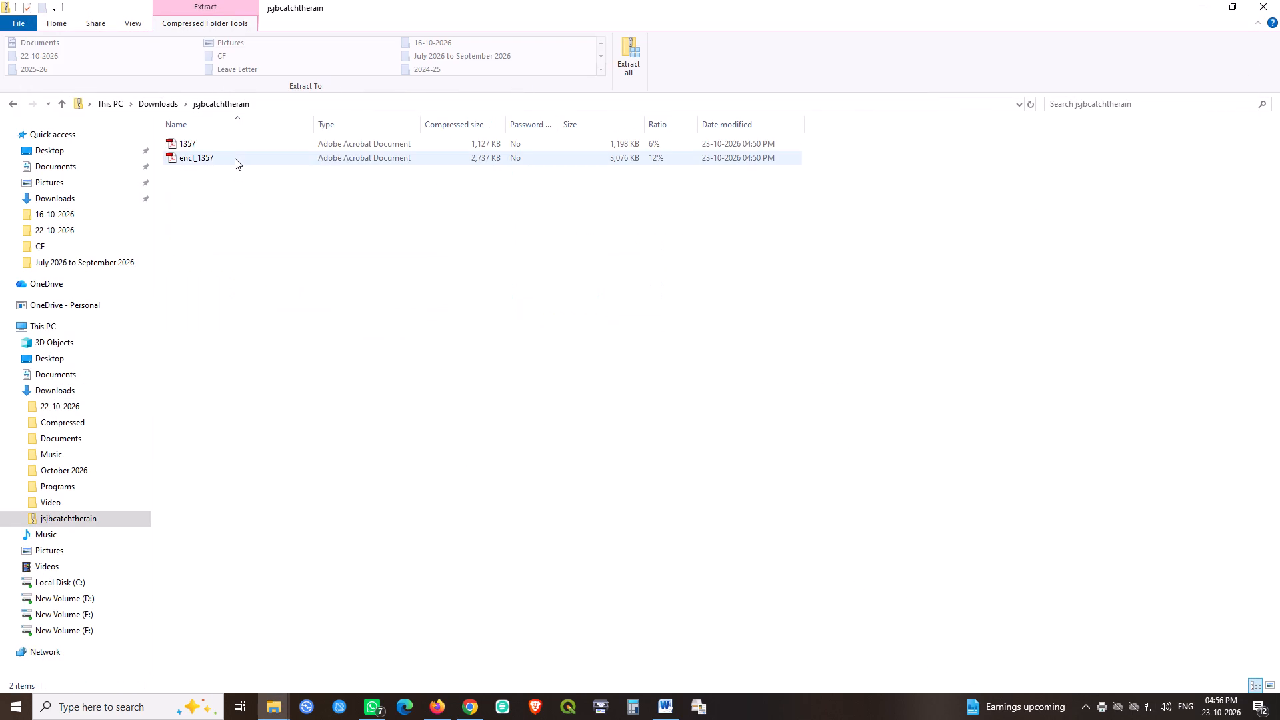
double_click(235, 158)
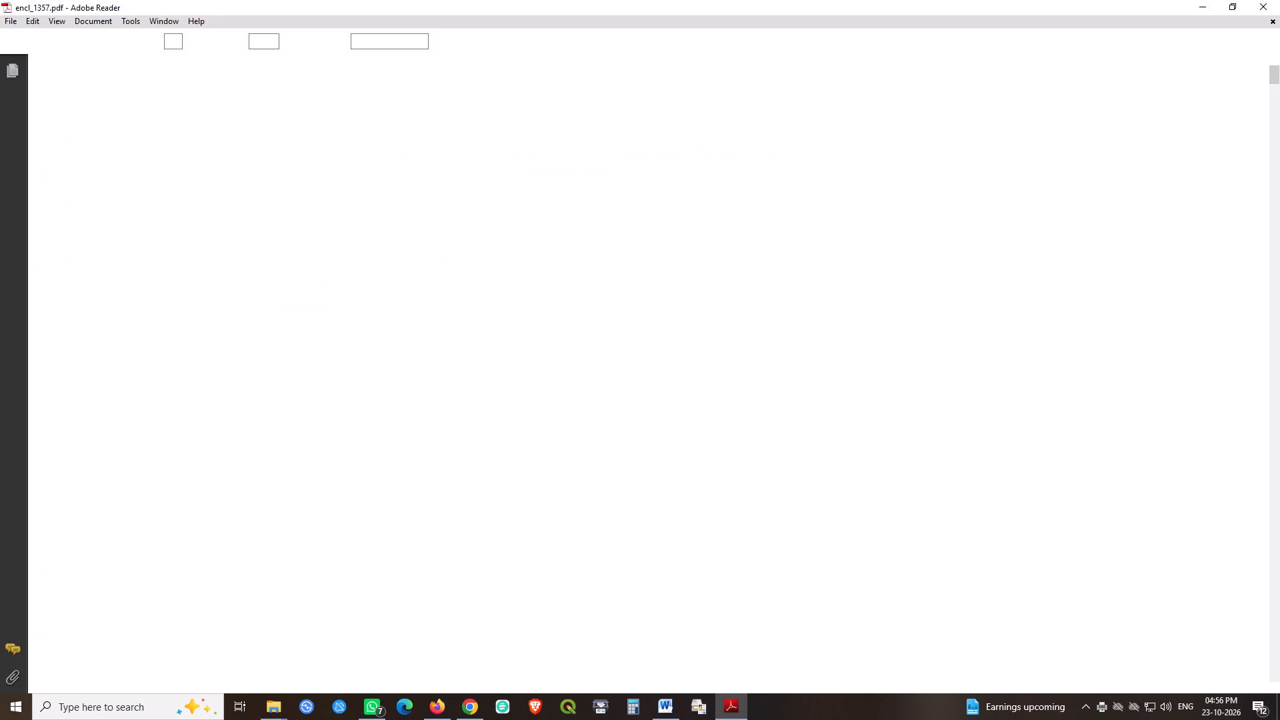
scroll(446, 383, down, 3)
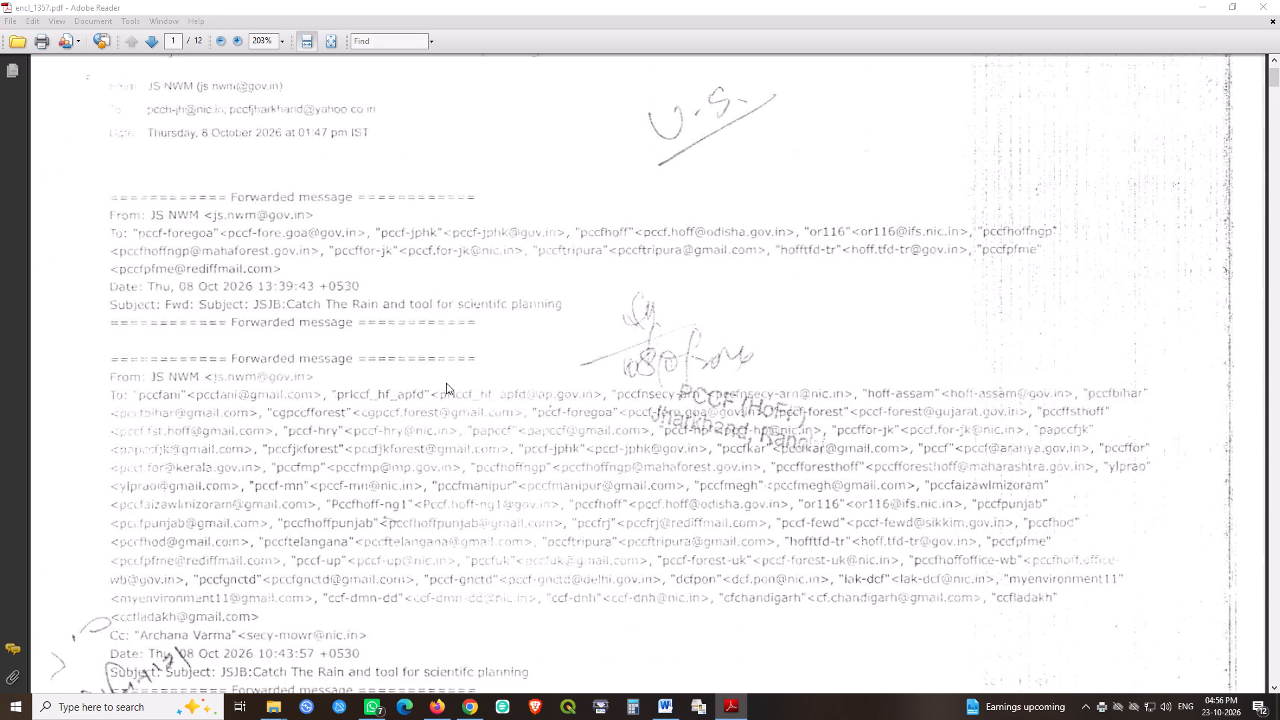
scroll(446, 383, up, 3)
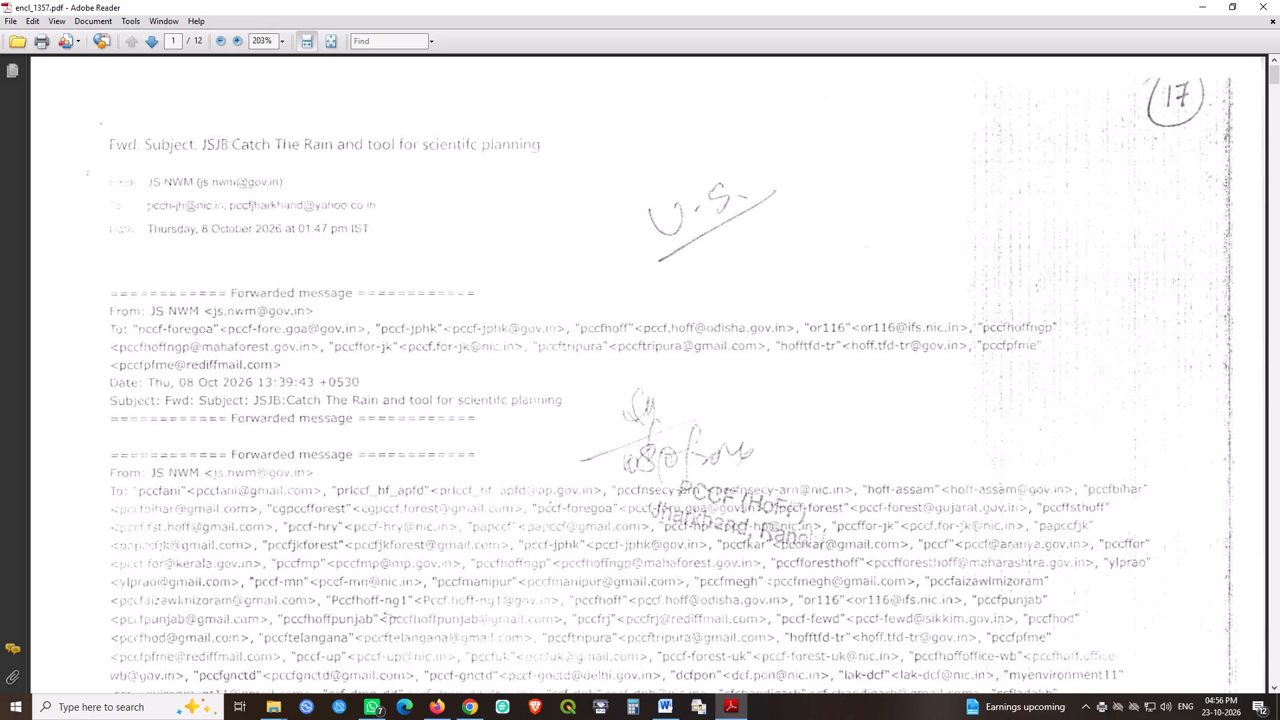
scroll(443, 382, down, 10)
scroll(419, 347, down, 13)
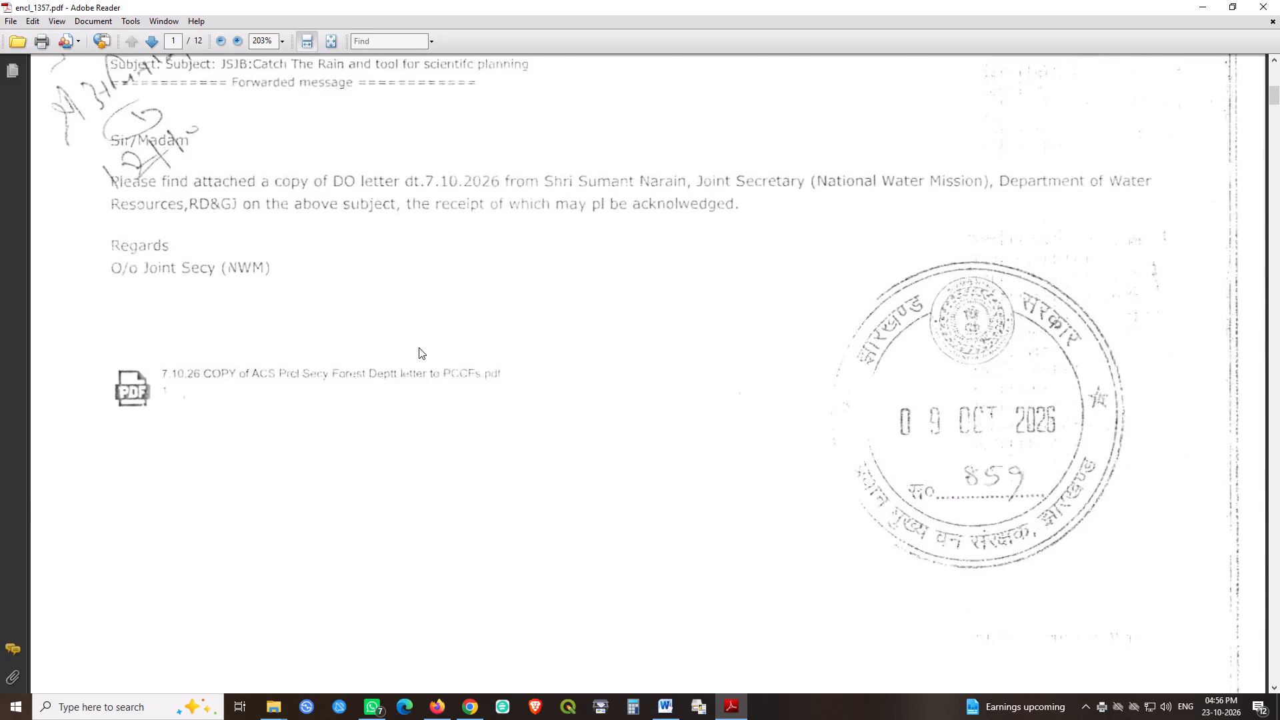
scroll(419, 347, down, 20)
scroll(419, 347, down, 12)
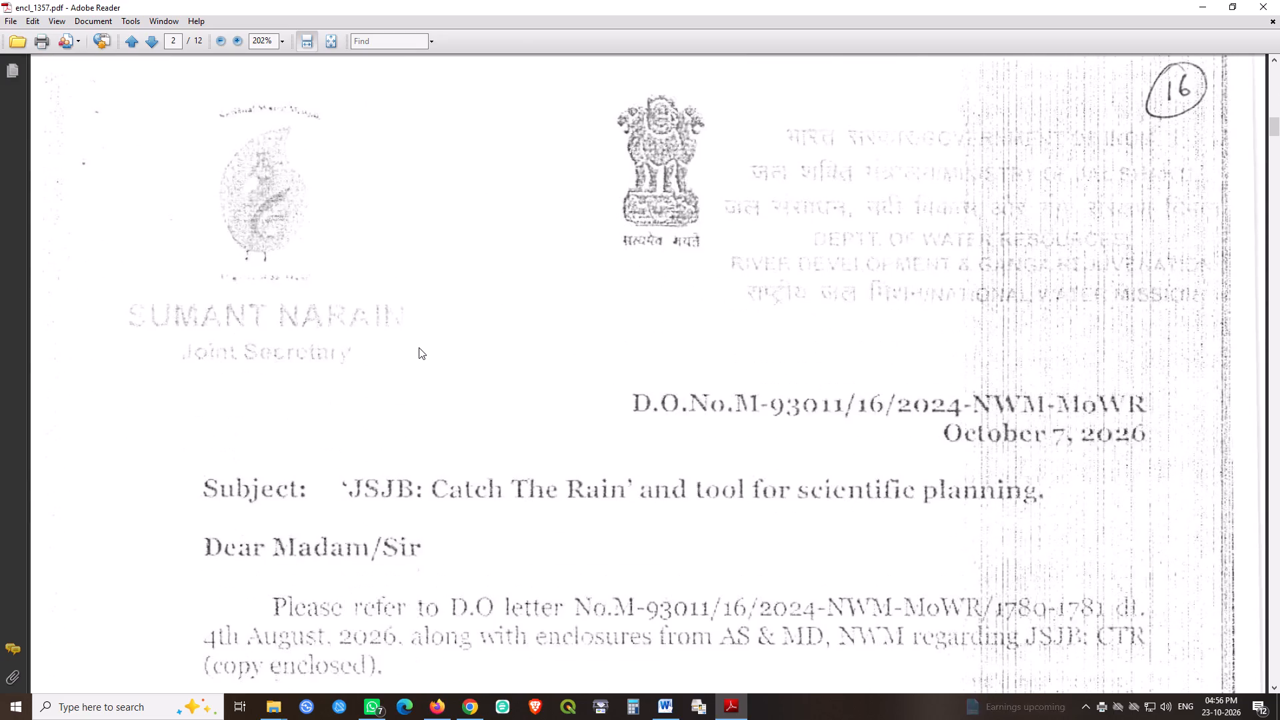
scroll(417, 347, down, 9)
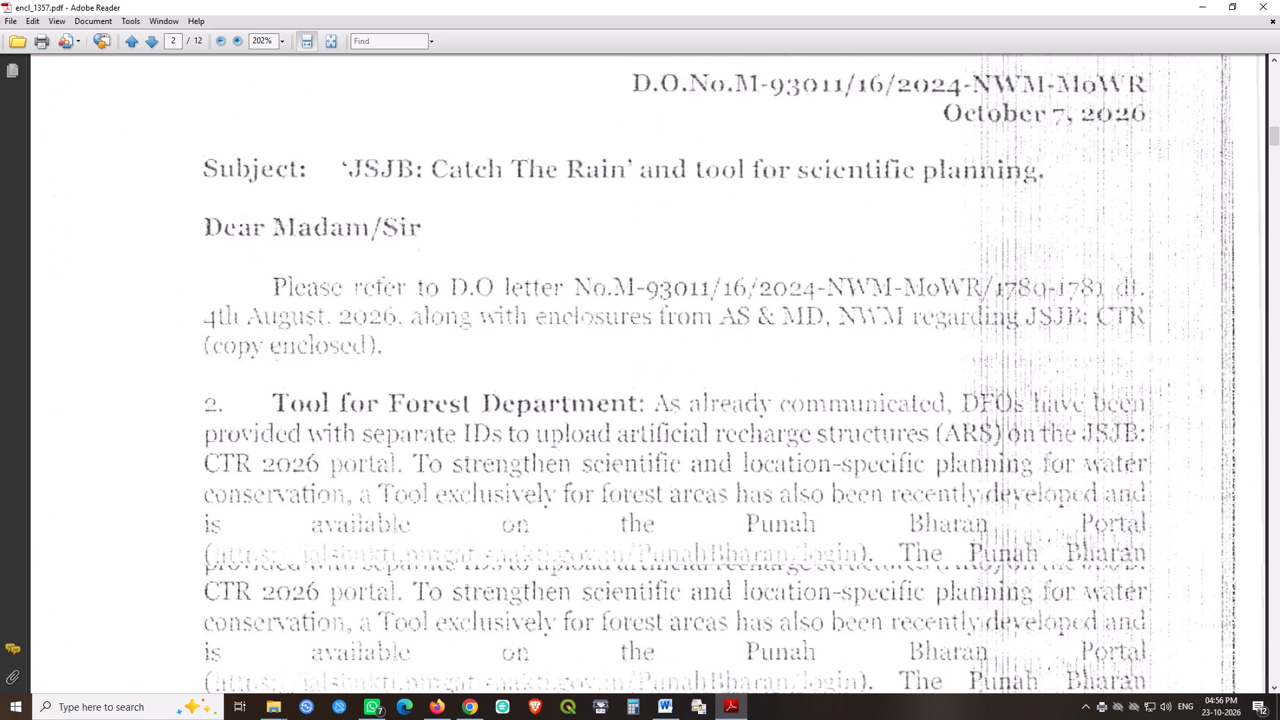
scroll(403, 389, down, 20)
scroll(403, 389, down, 13)
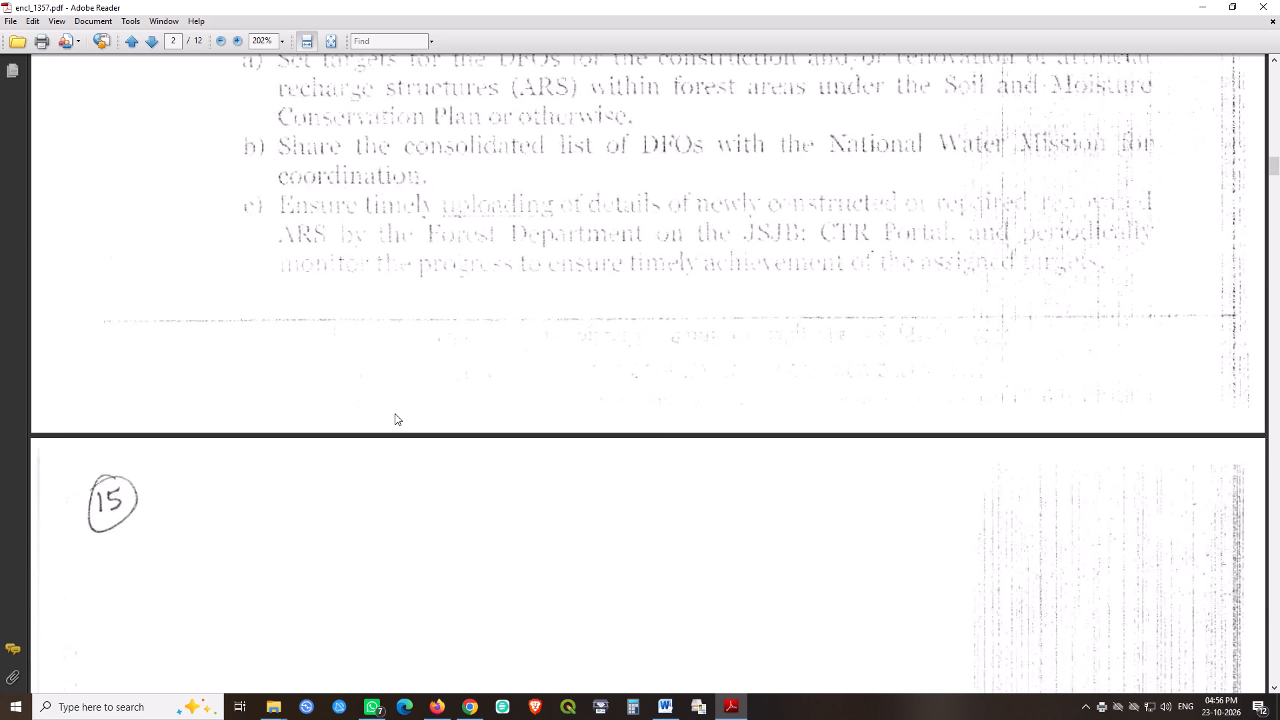
scroll(395, 413, down, 5)
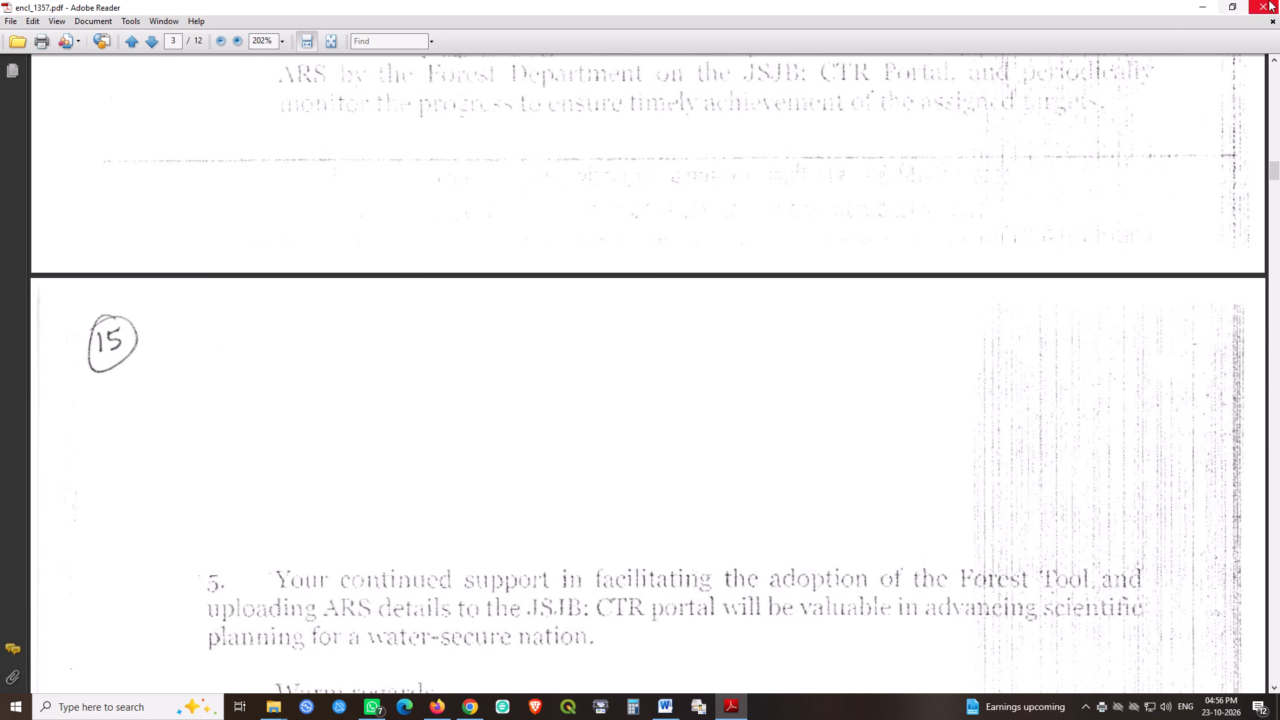
Close the encl_1357 PDF and the jsjbcatchtherain archive window.
click(1269, 0)
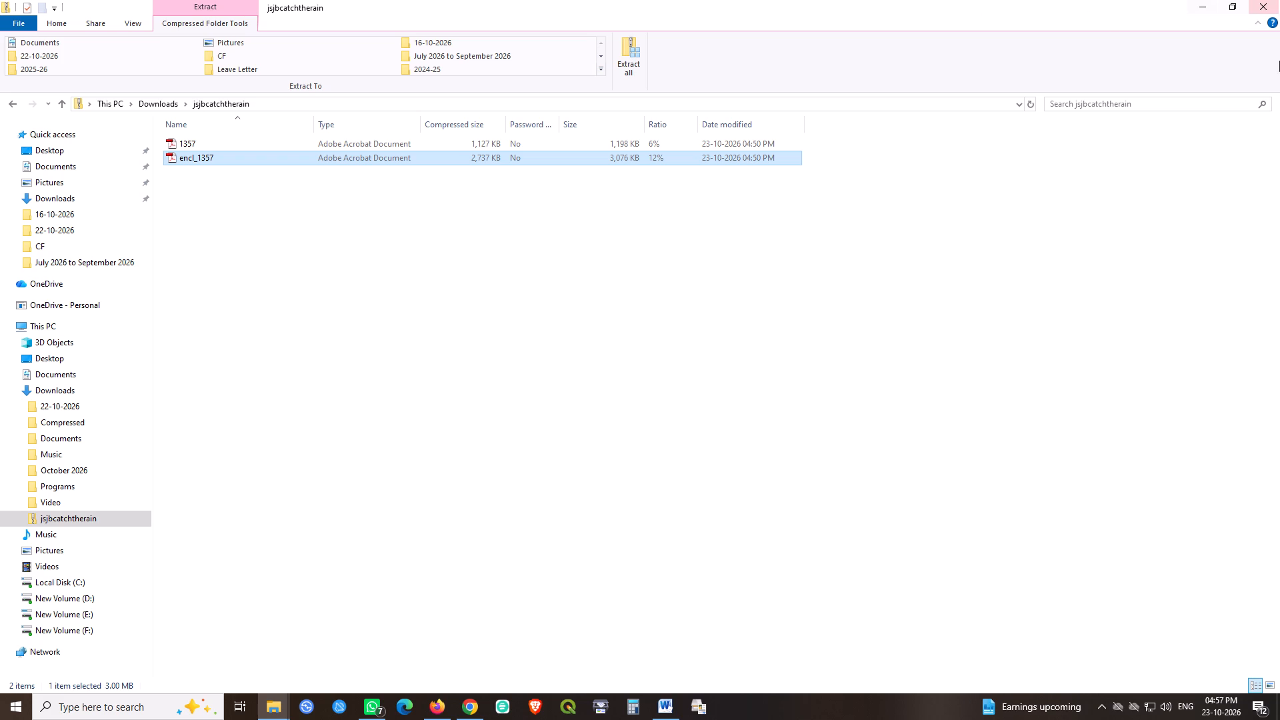
click(1265, 0)
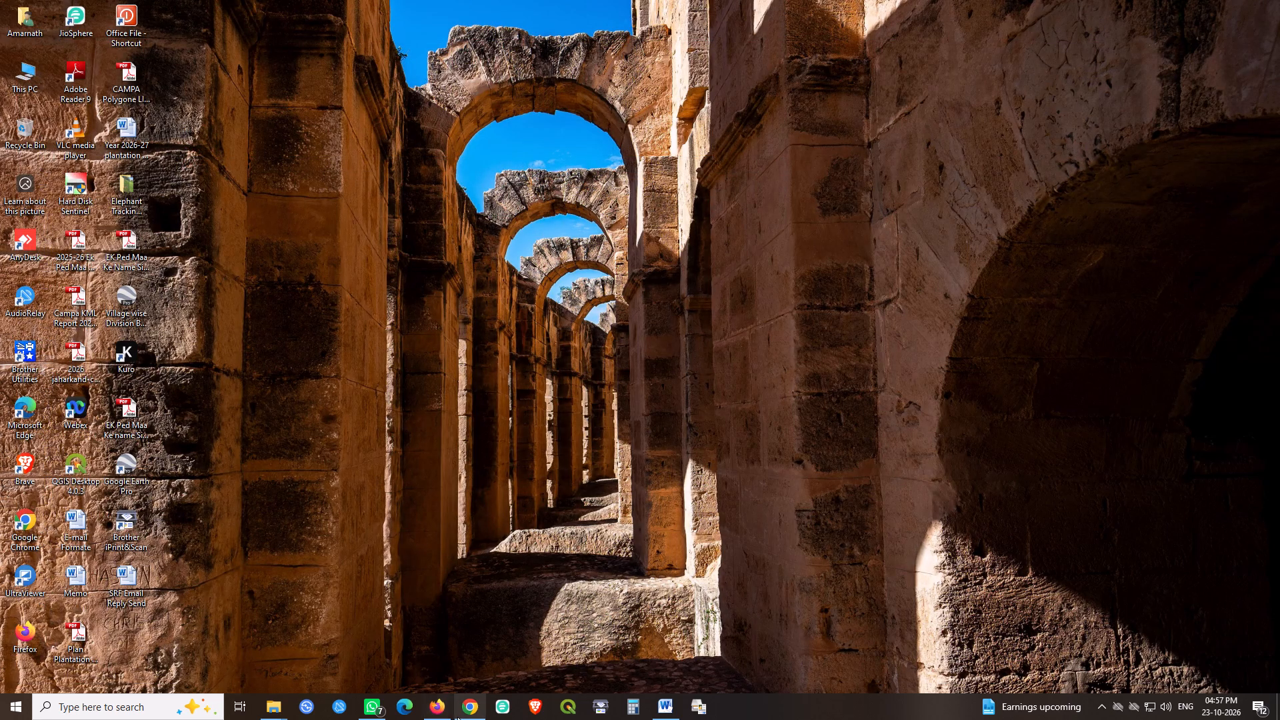
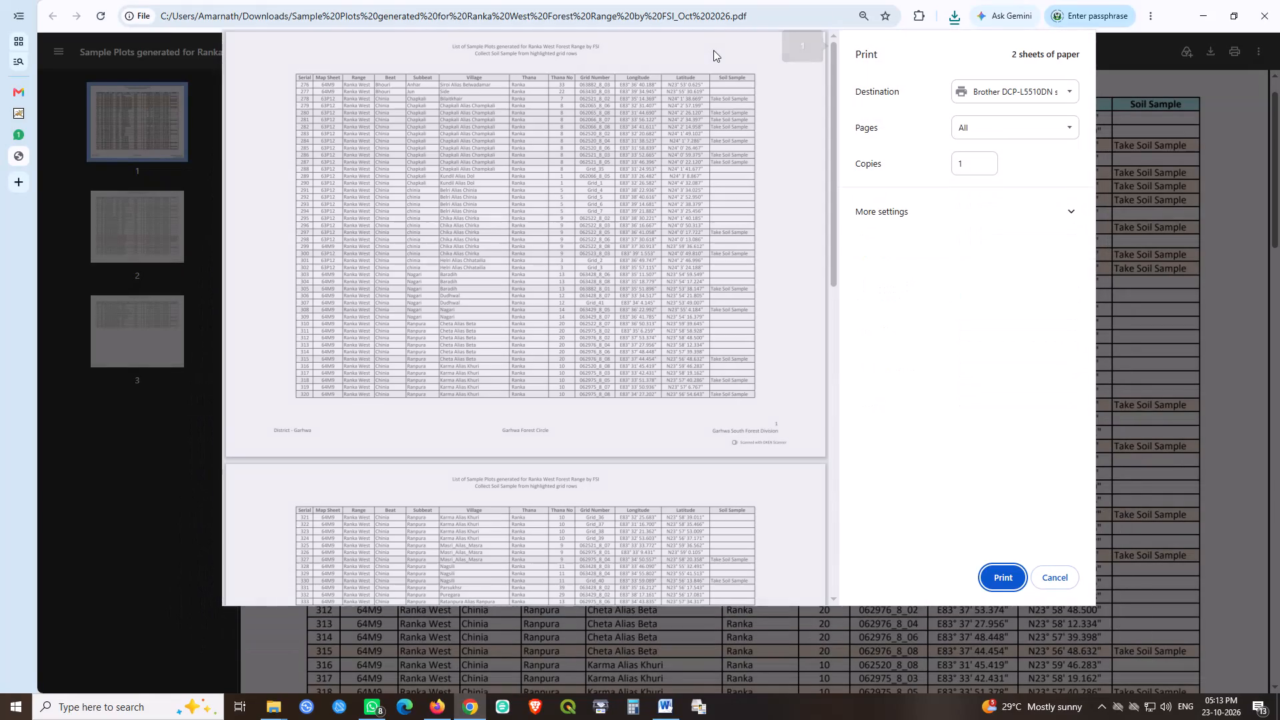
Check the print preview of the Ranka West Forest Range sample plots list through page 3 and open the page-range choices.
scroll(749, 216, down, 15)
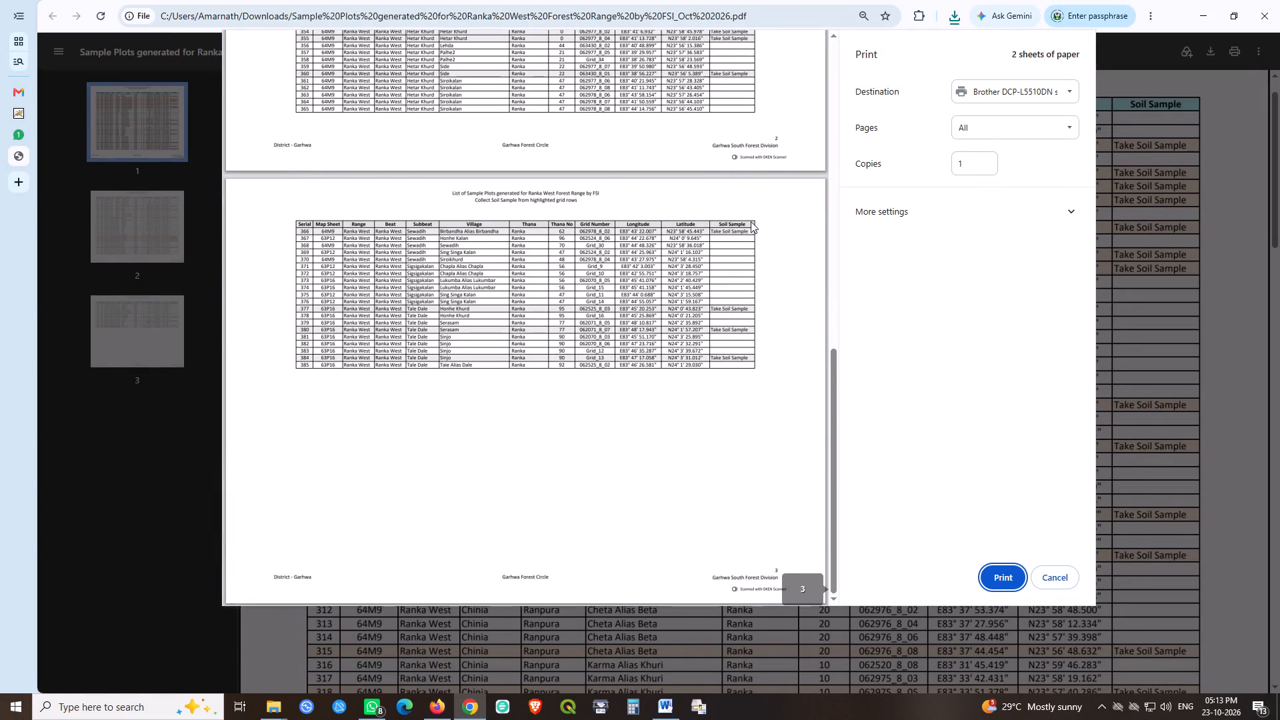
scroll(751, 221, down, 3)
click(1009, 129)
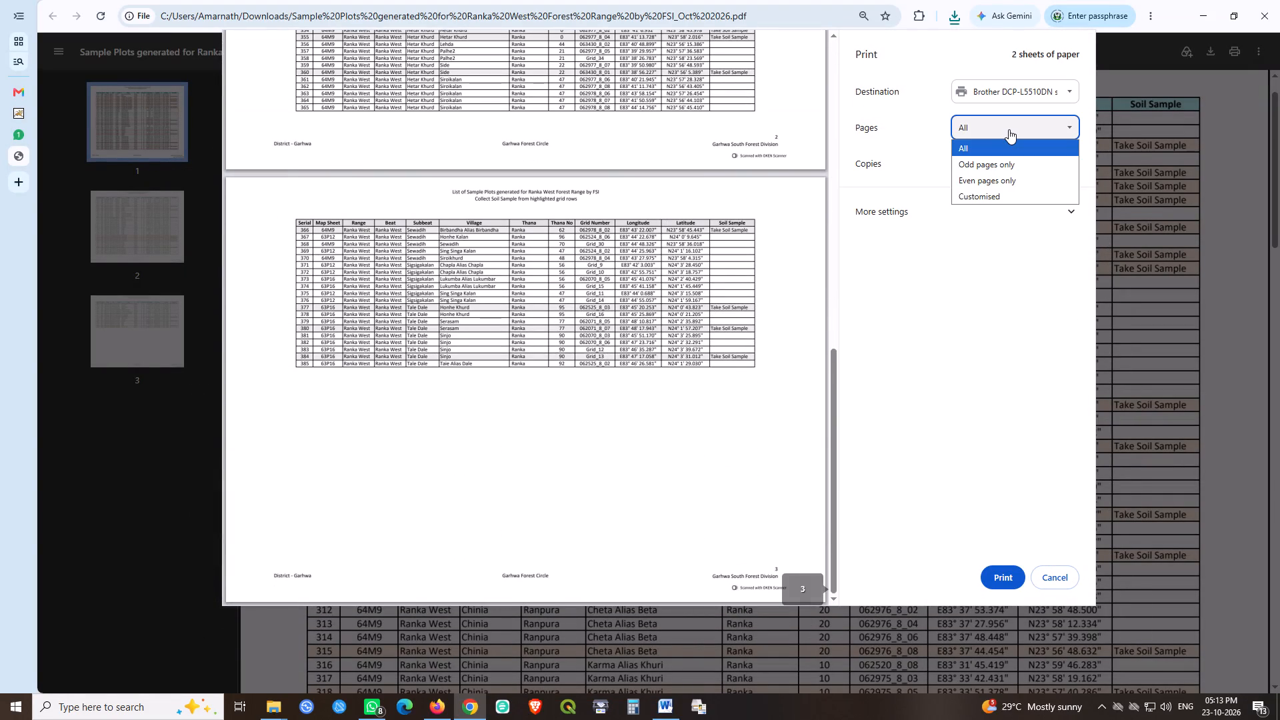
Check the print options for the Ranka West sample plots PDF, keeping all pages, Fit to printable area and two-sided Flip on long edge.
click(1009, 129)
click(1013, 220)
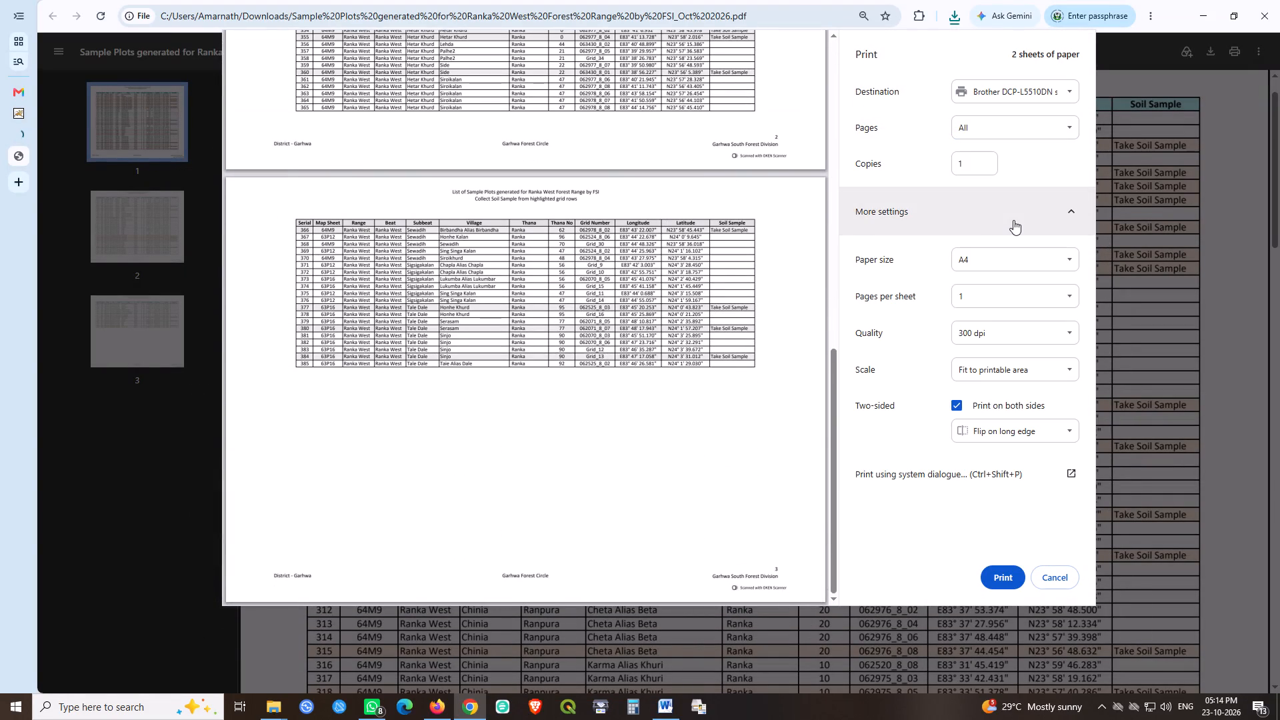
click(990, 433)
click(990, 433)
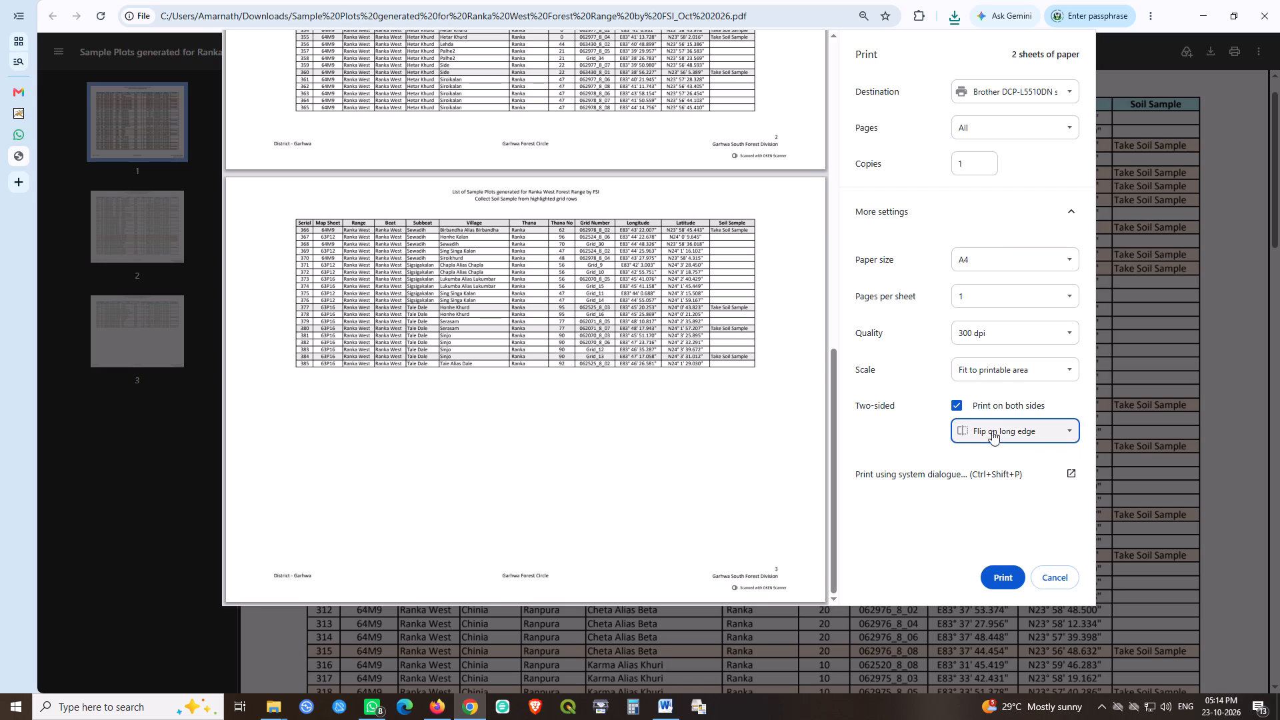
click(1003, 372)
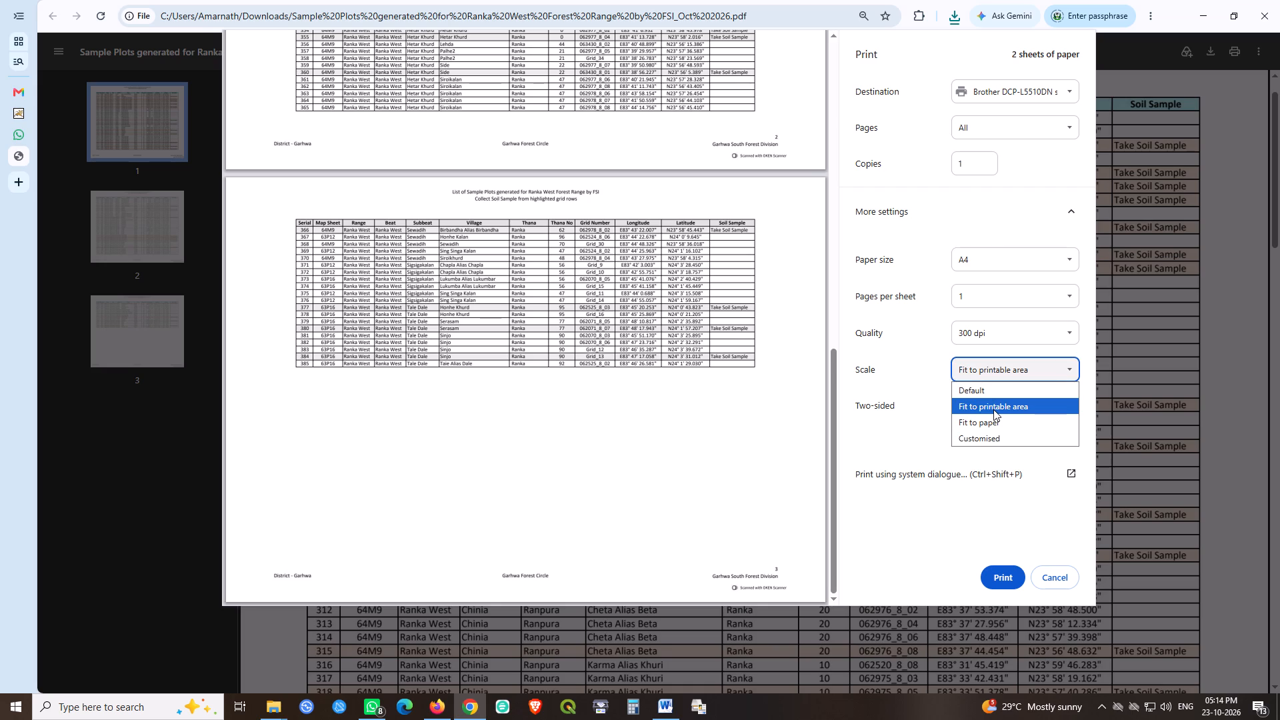
click(993, 409)
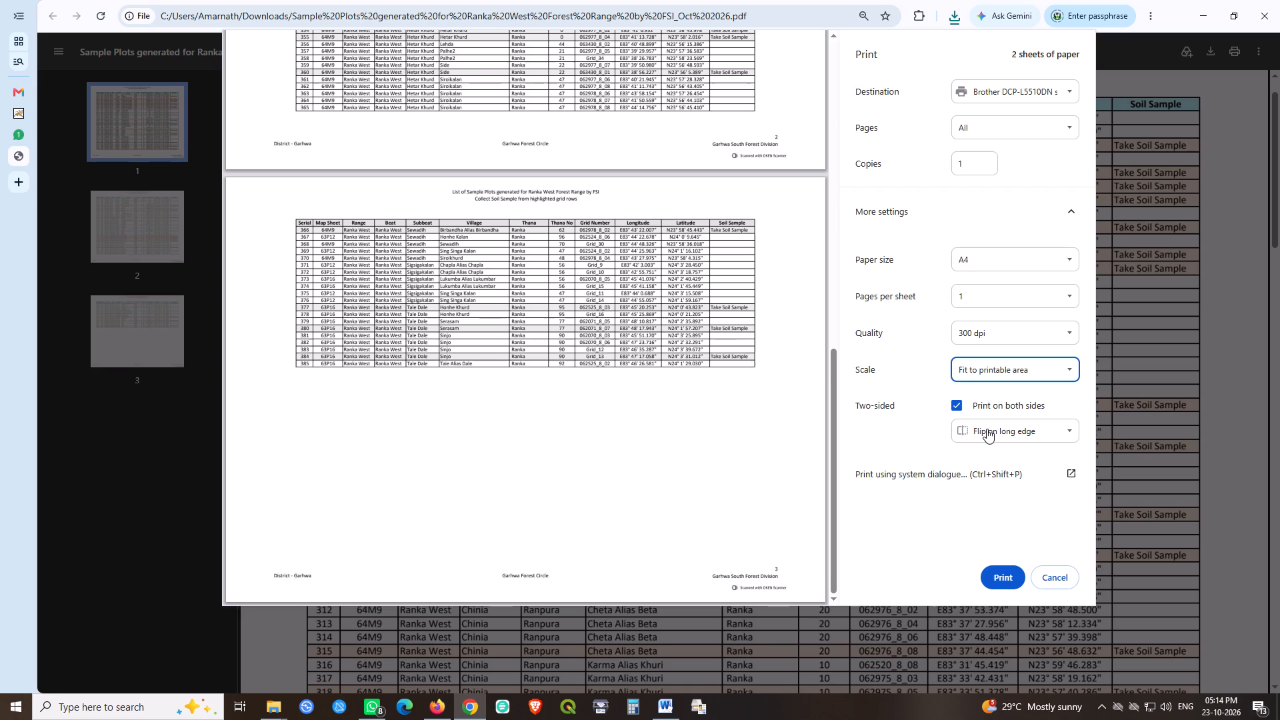
click(1020, 374)
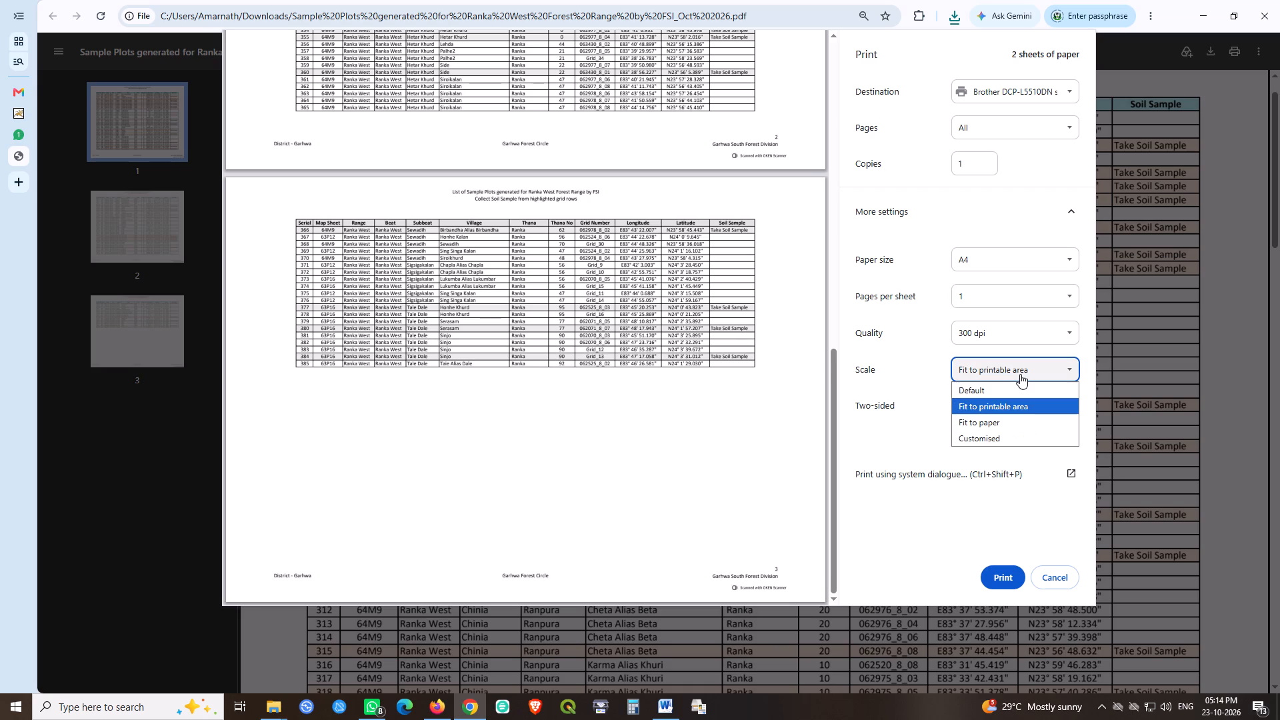
click(1020, 374)
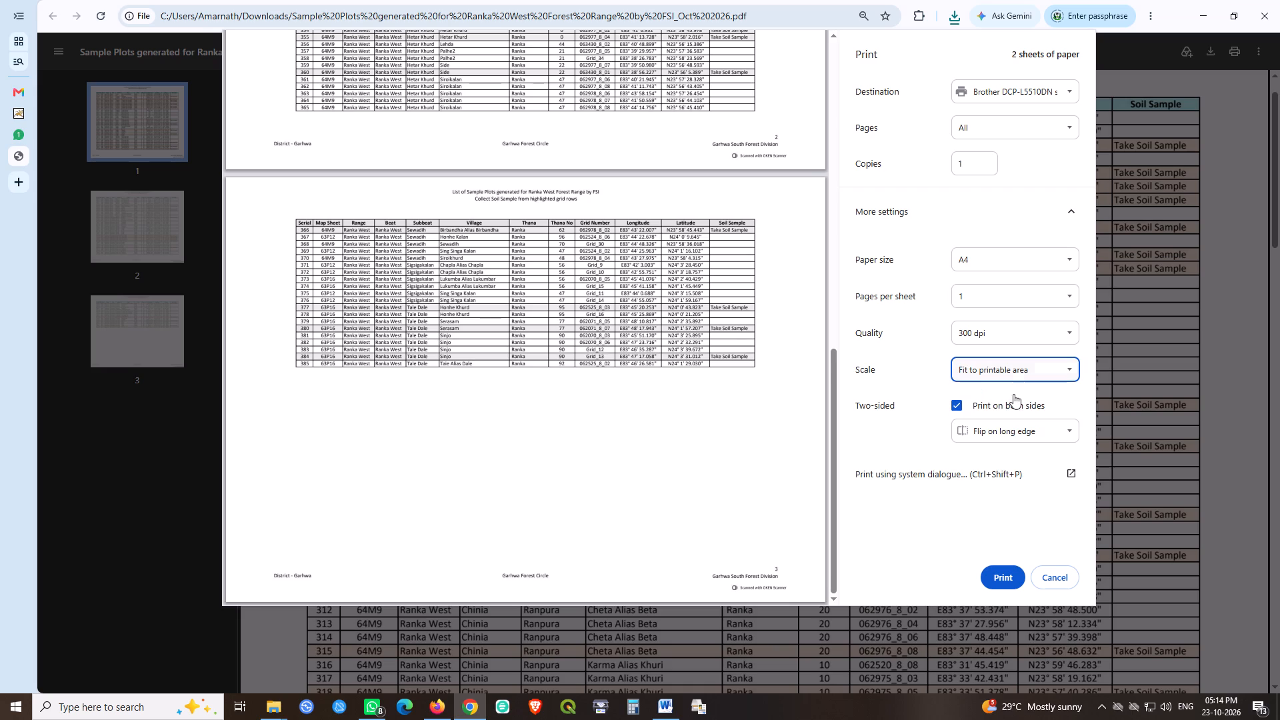
Print all pages of the Ranka West sample plots list on the Brother DCP-L5510DN printer, two-sided with Flip on long edge.
click(1006, 431)
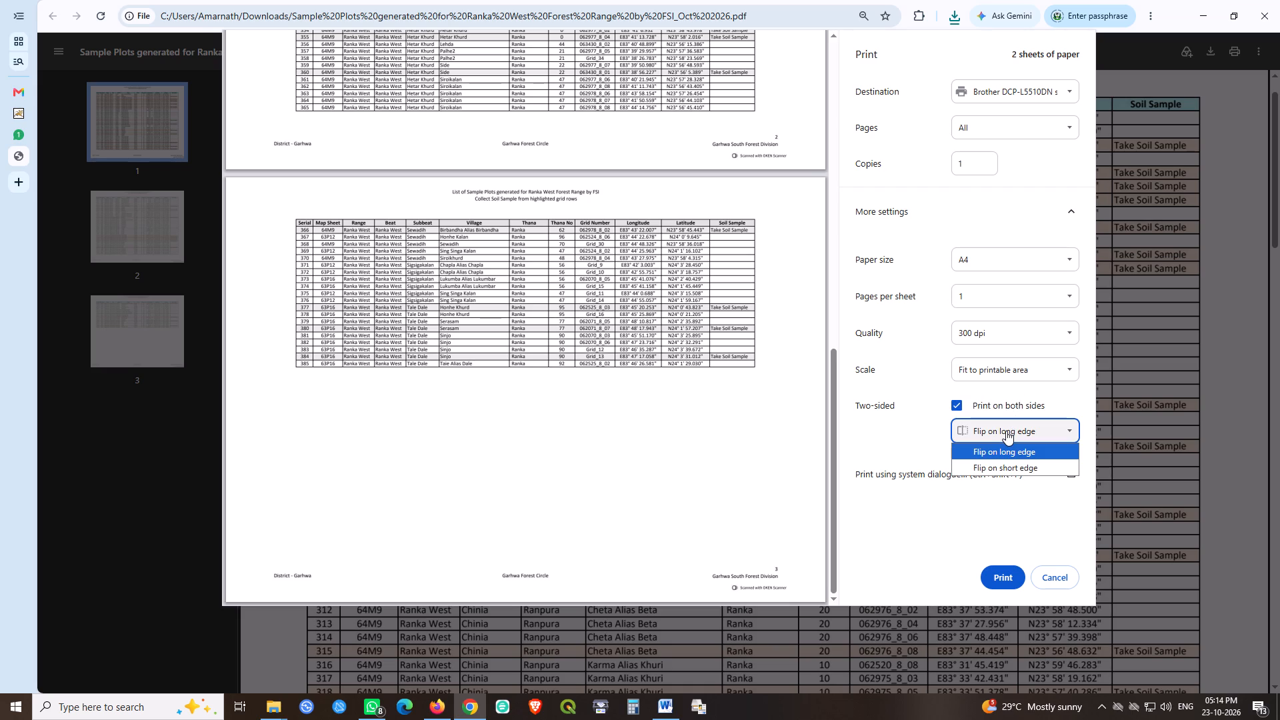
scroll(1005, 447, down, 3)
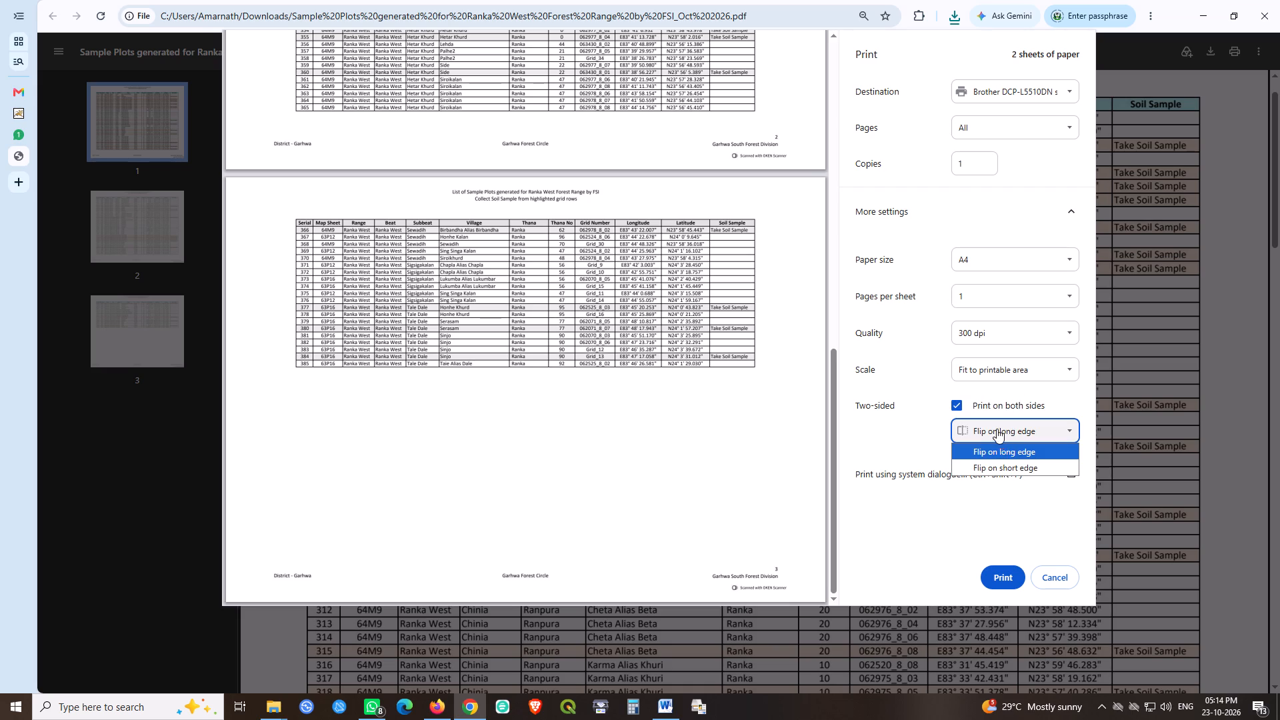
click(997, 429)
scroll(979, 295, up, 3)
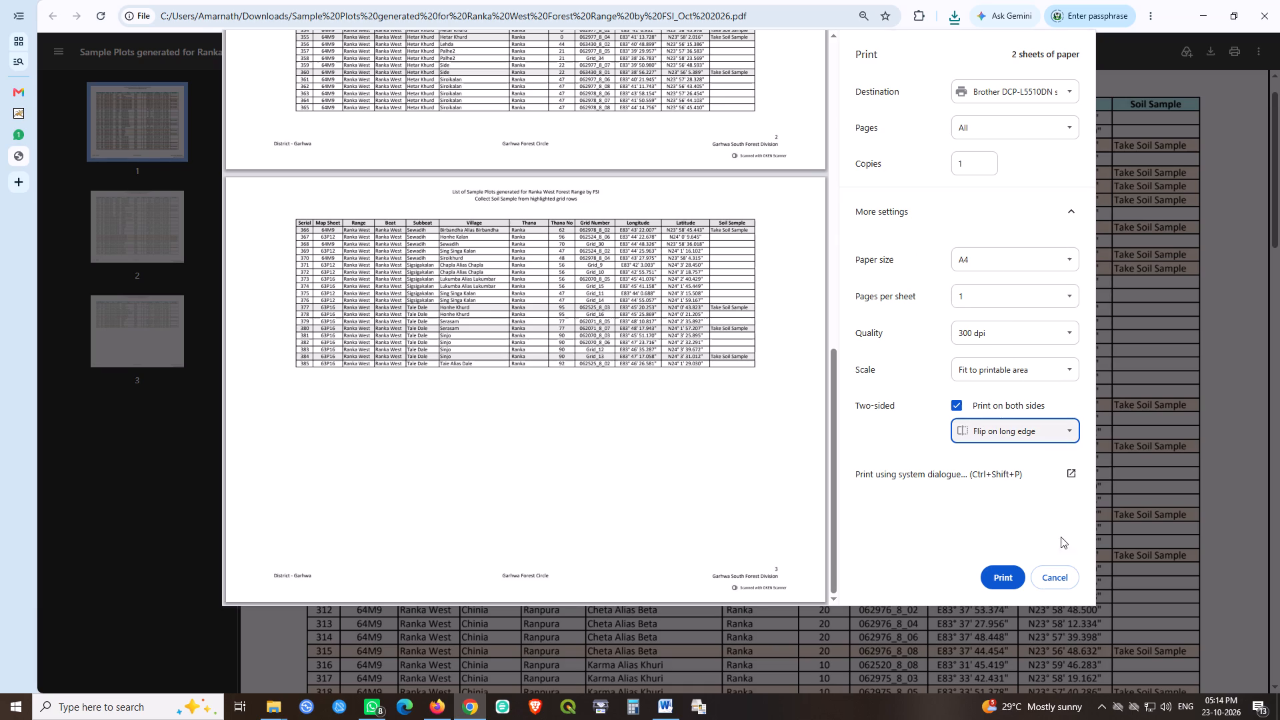
click(1007, 577)
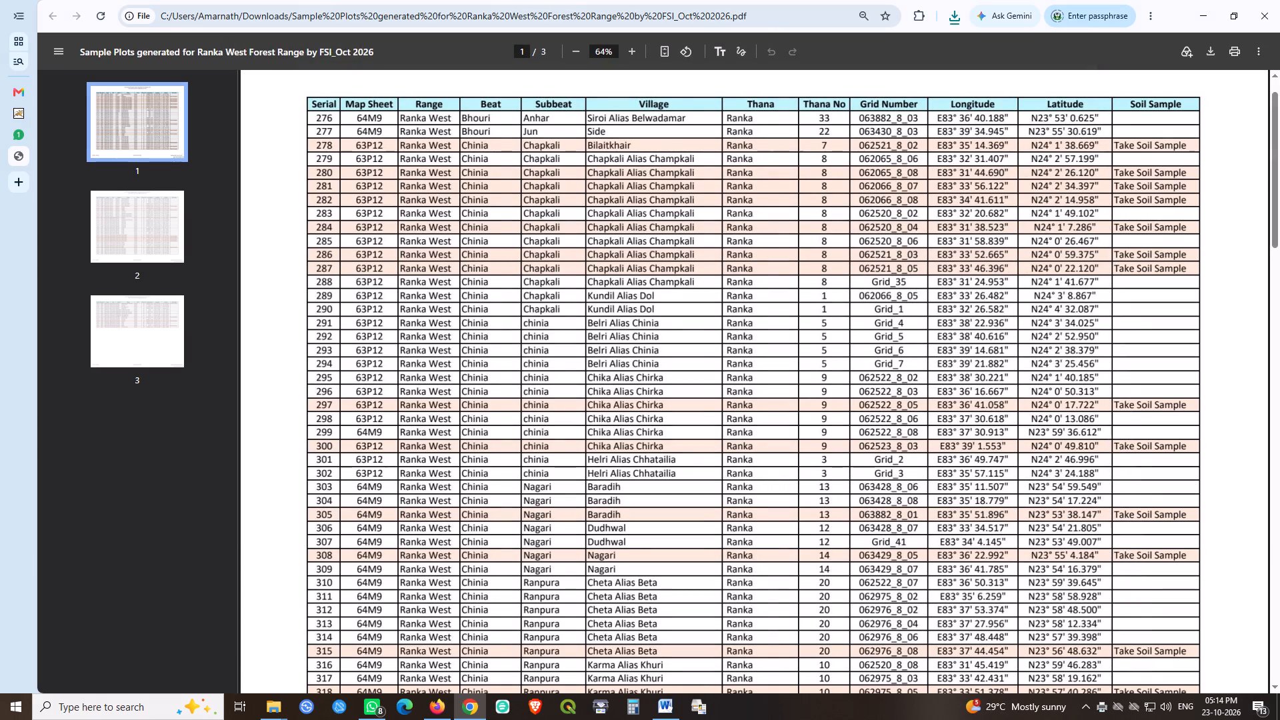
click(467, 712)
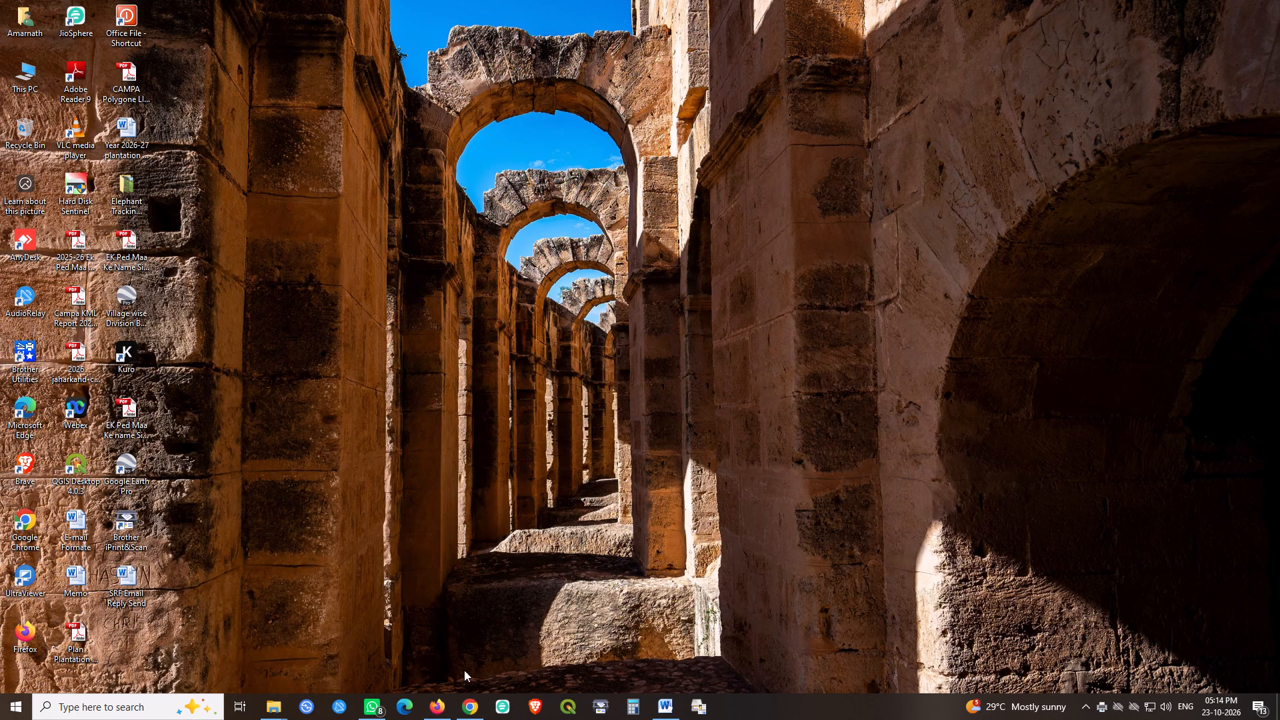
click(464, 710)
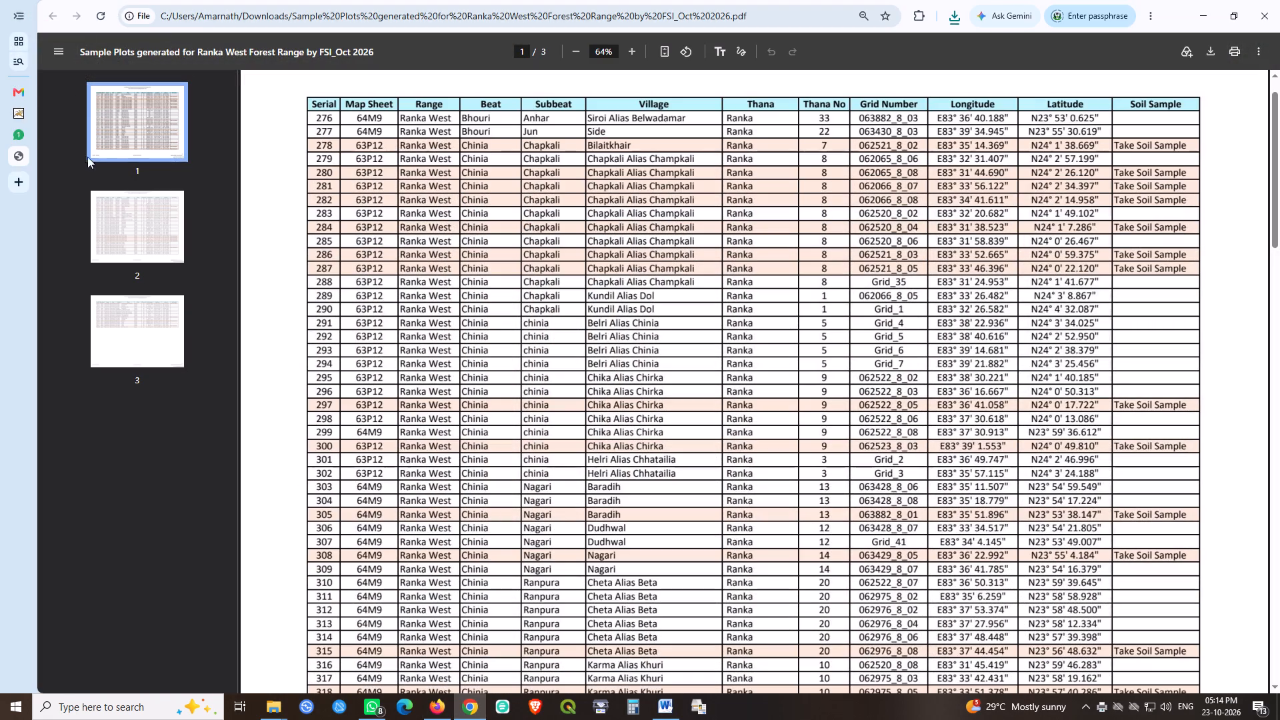
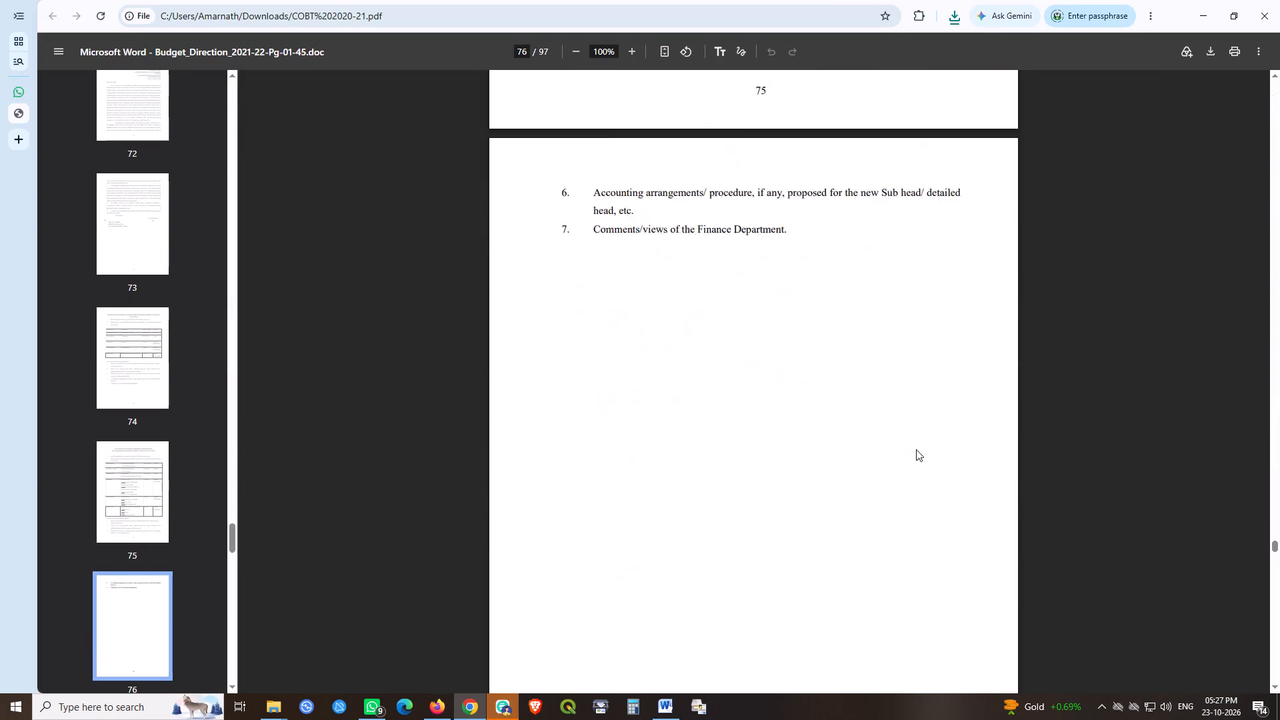
Look through the budget direction PDF from page 76 to page 96, examining the annexure letters and expenditure-head tables for pages to print.
scroll(916, 449, down, 20)
scroll(916, 449, down, 4)
scroll(916, 449, up, 1)
scroll(916, 449, down, 19)
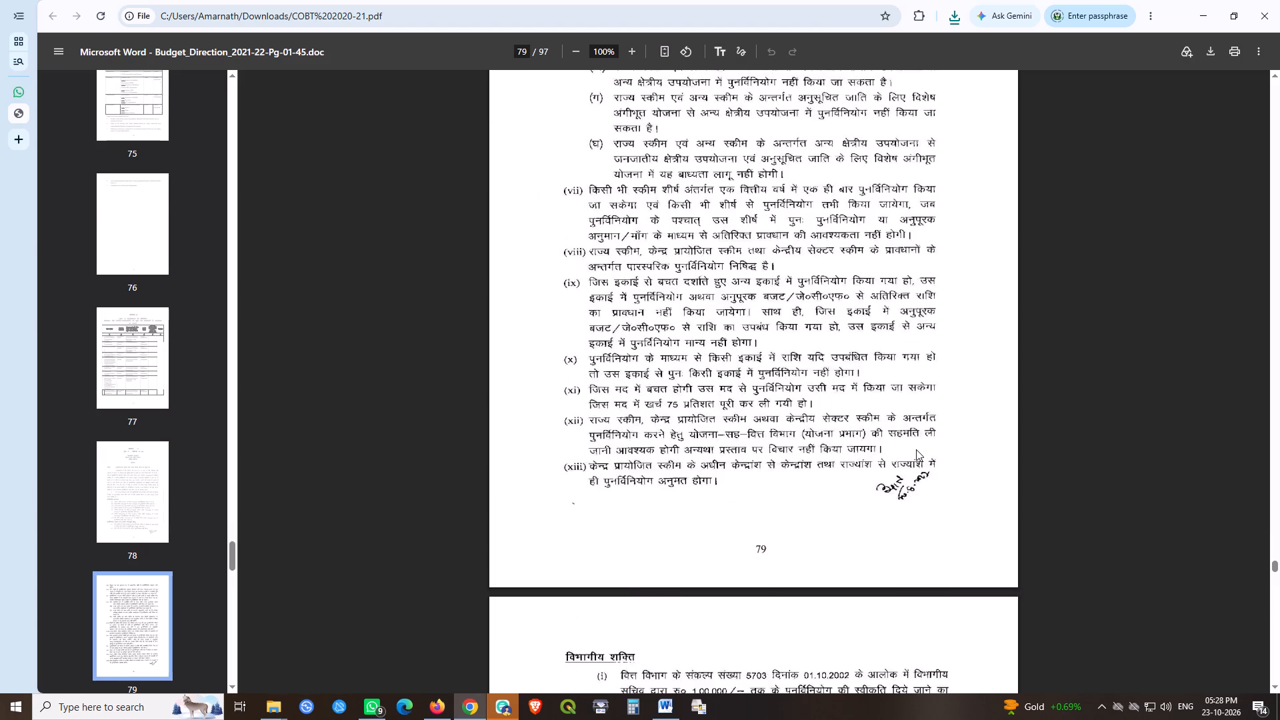
scroll(916, 449, down, 19)
scroll(916, 449, down, 16)
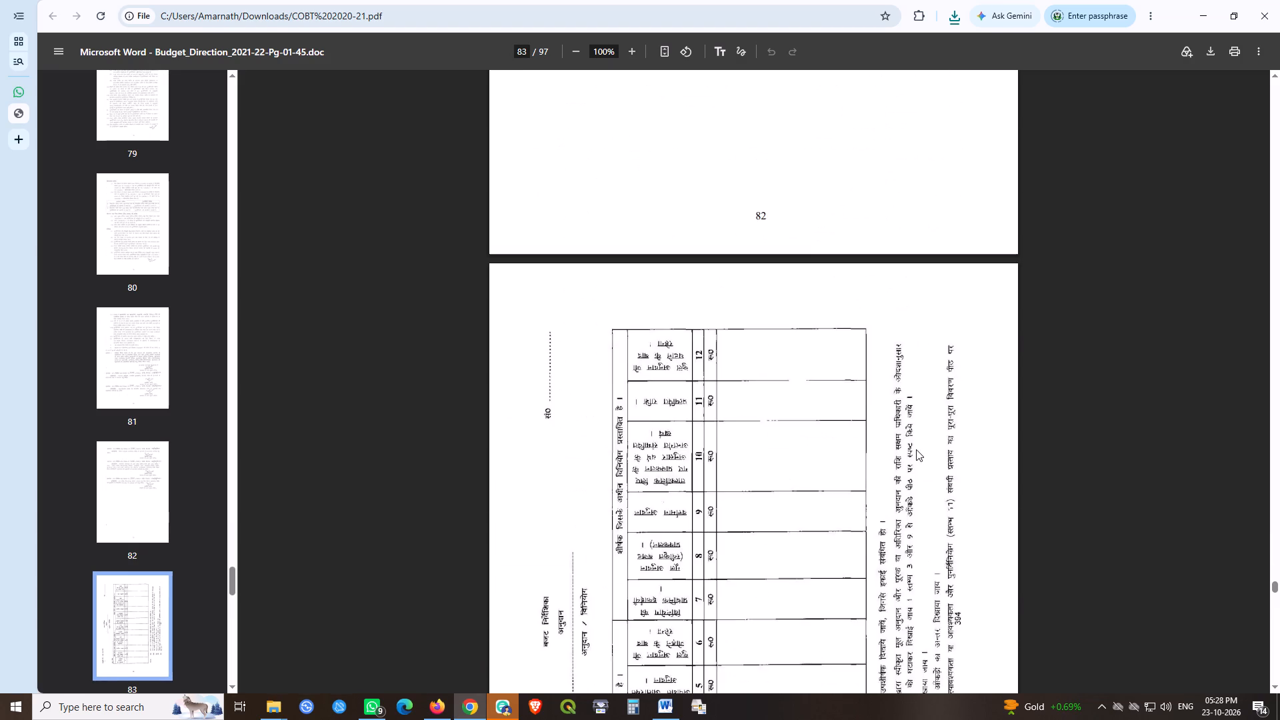
scroll(916, 449, down, 16)
scroll(916, 449, down, 8)
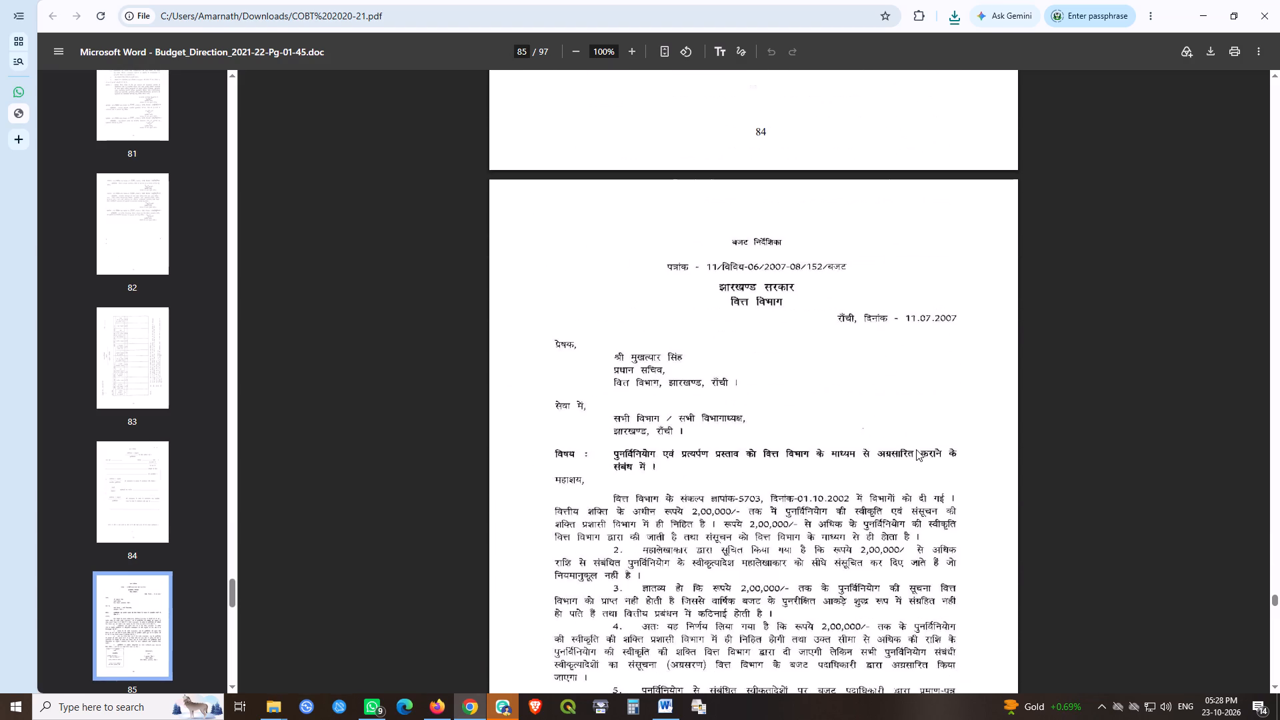
scroll(916, 449, down, 15)
scroll(916, 449, down, 7)
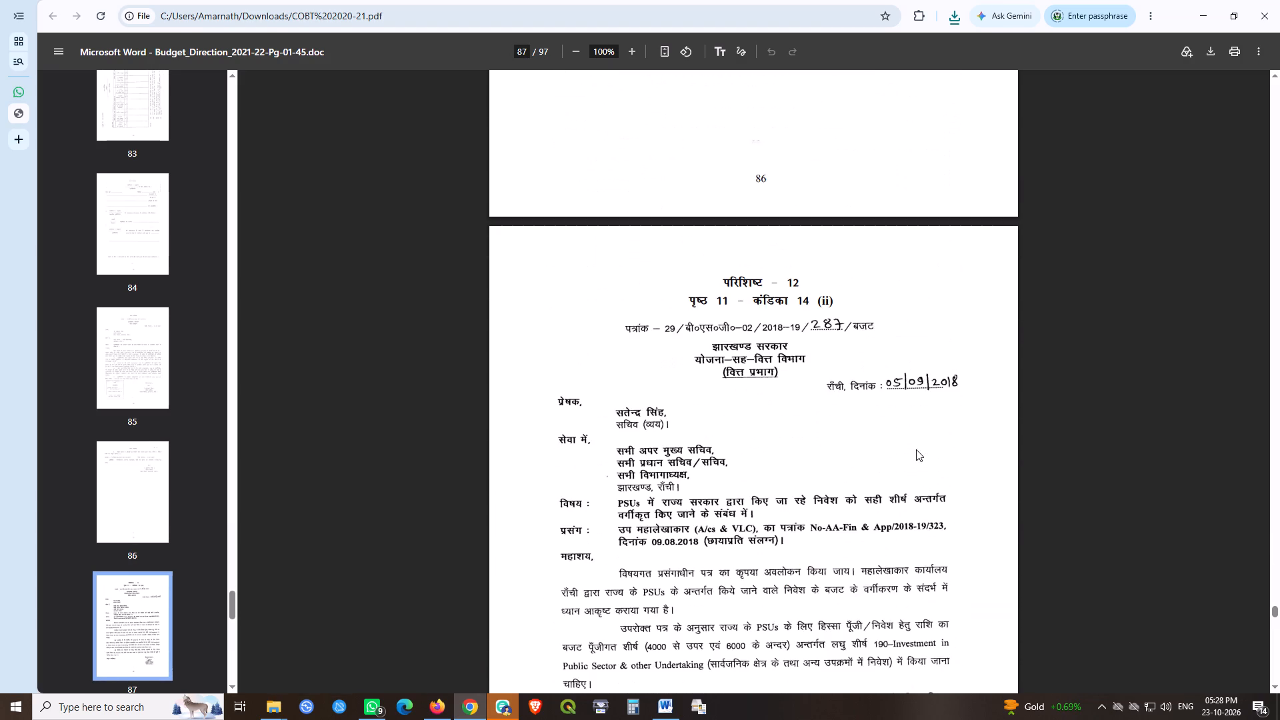
scroll(916, 449, down, 2)
scroll(837, 367, down, 3)
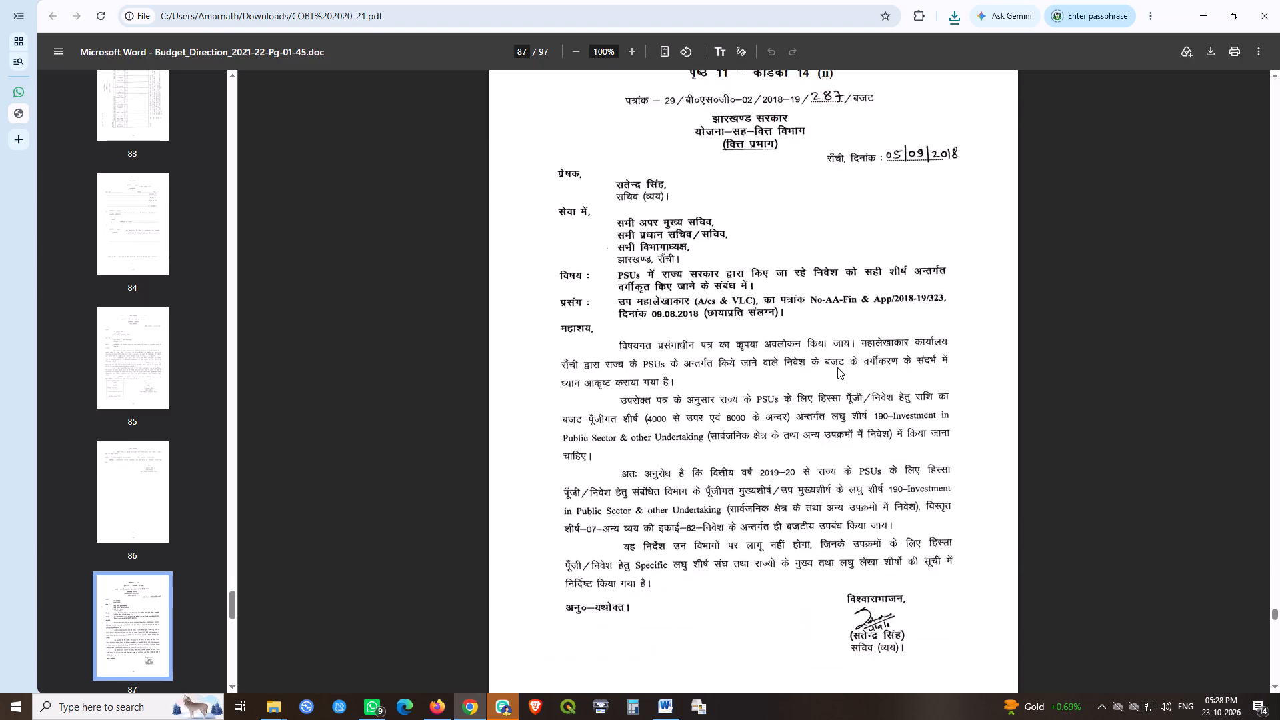
scroll(837, 367, down, 12)
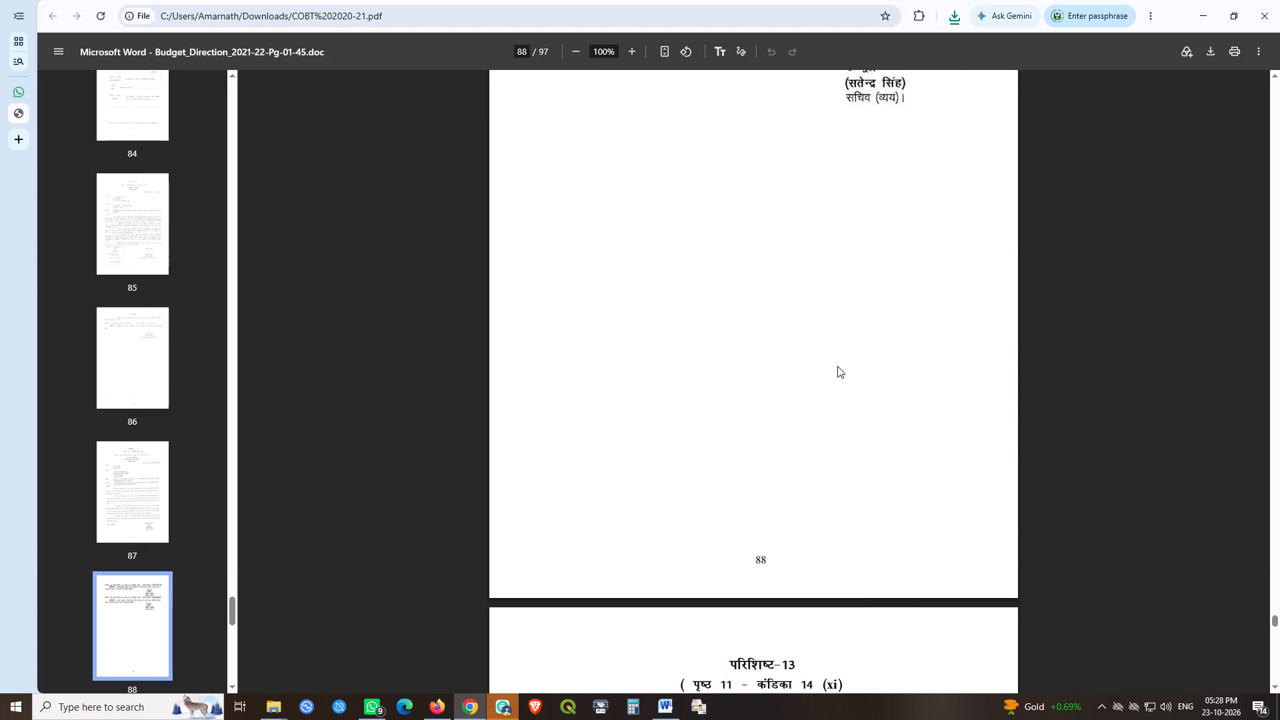
scroll(837, 366, down, 4)
scroll(837, 366, up, 5)
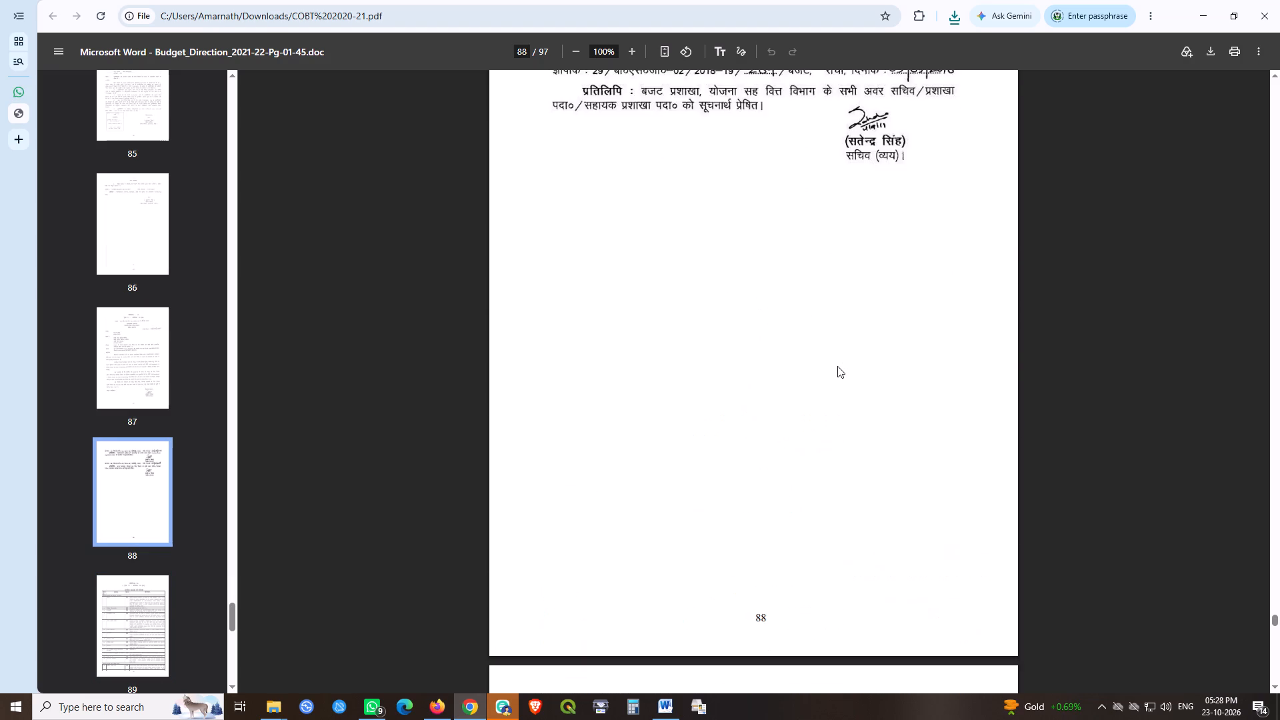
scroll(837, 366, down, 3)
scroll(837, 366, down, 20)
scroll(837, 366, down, 3)
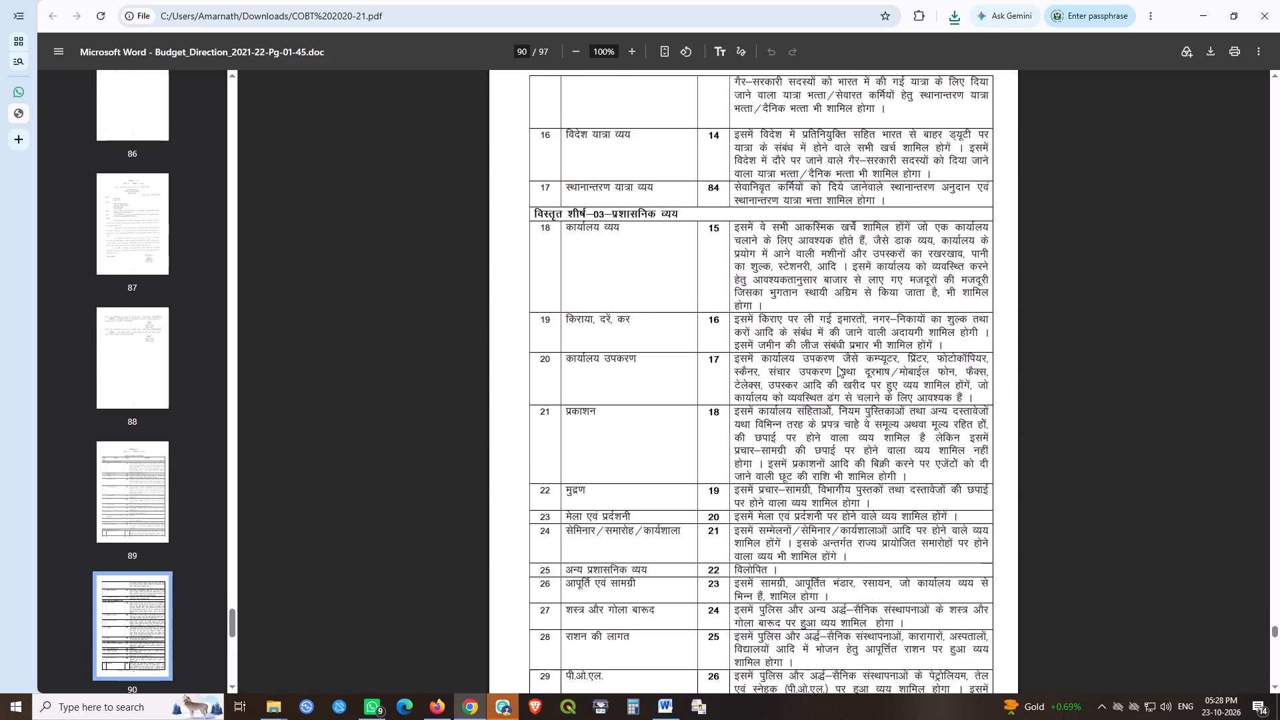
scroll(837, 366, down, 15)
scroll(837, 366, down, 19)
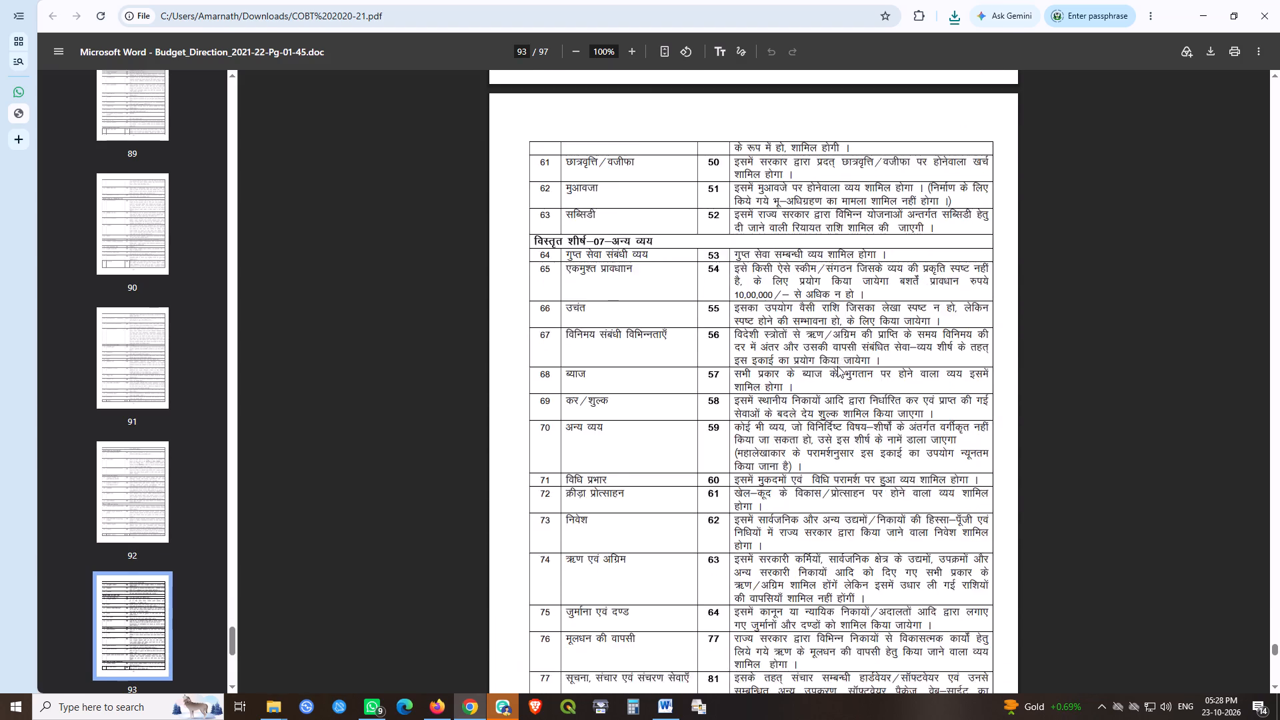
scroll(837, 366, down, 16)
scroll(837, 366, down, 14)
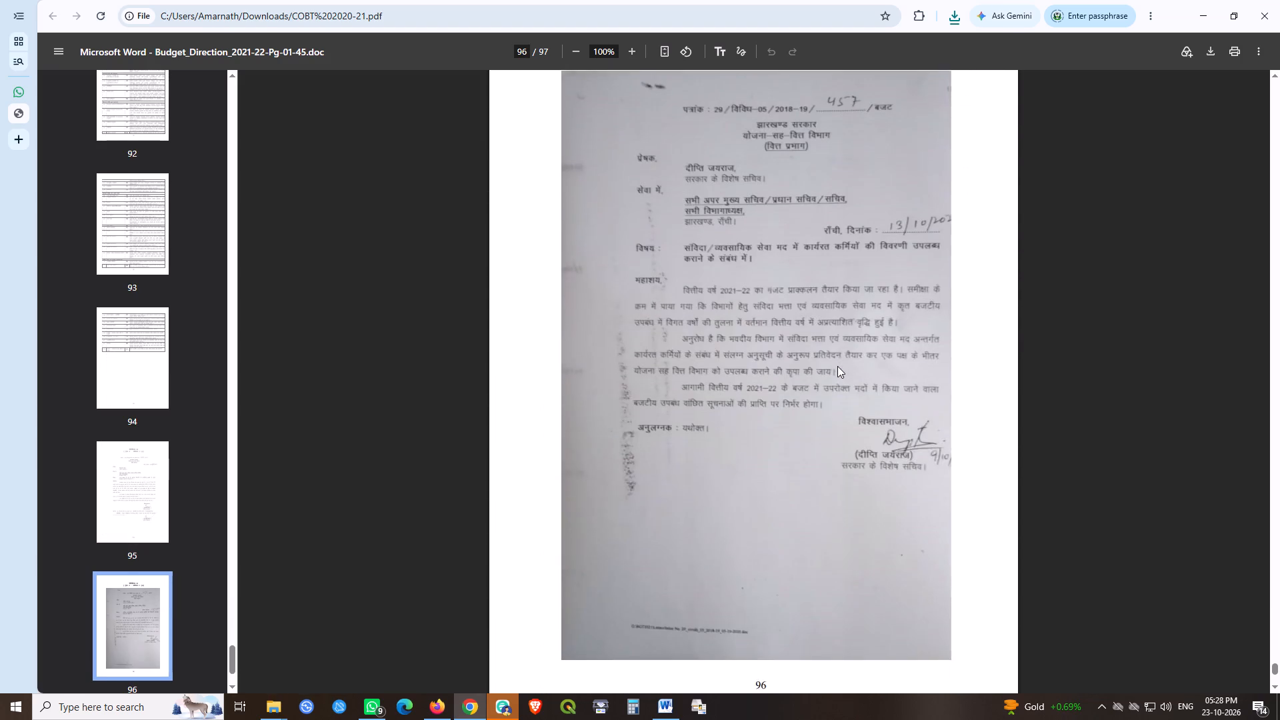
scroll(837, 366, up, 8)
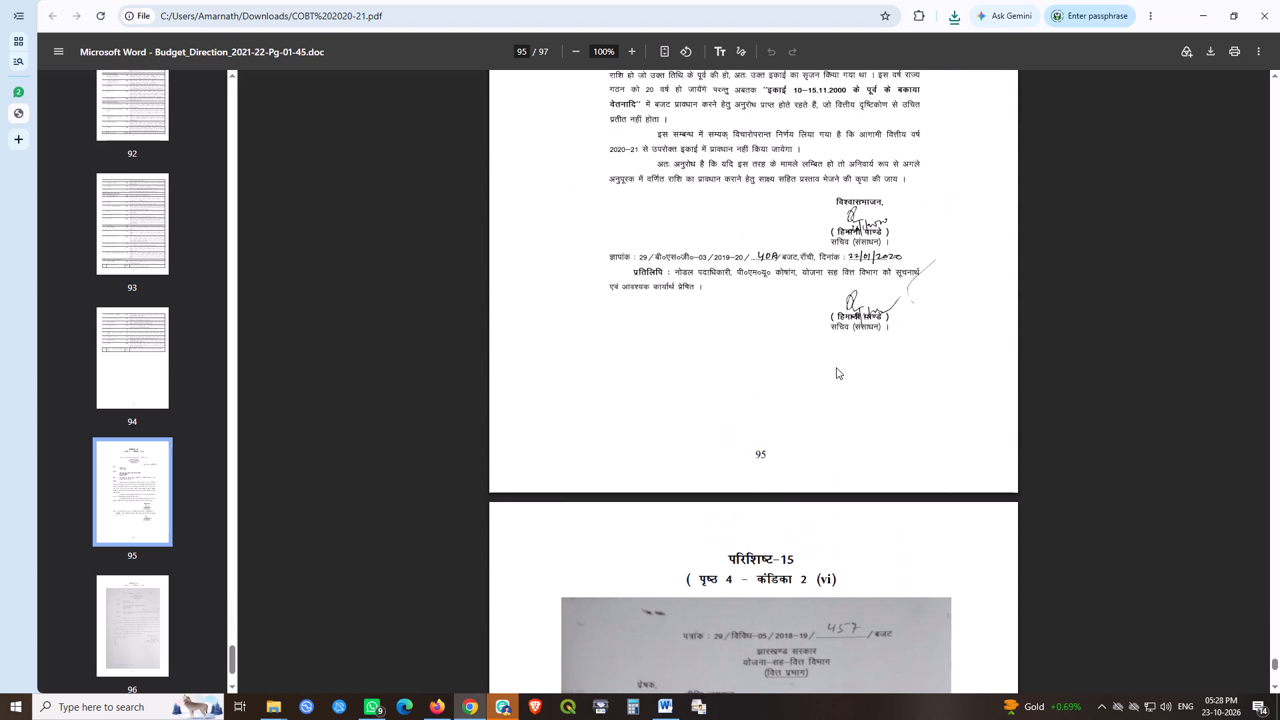
click(877, 387)
scroll(871, 387, up, 13)
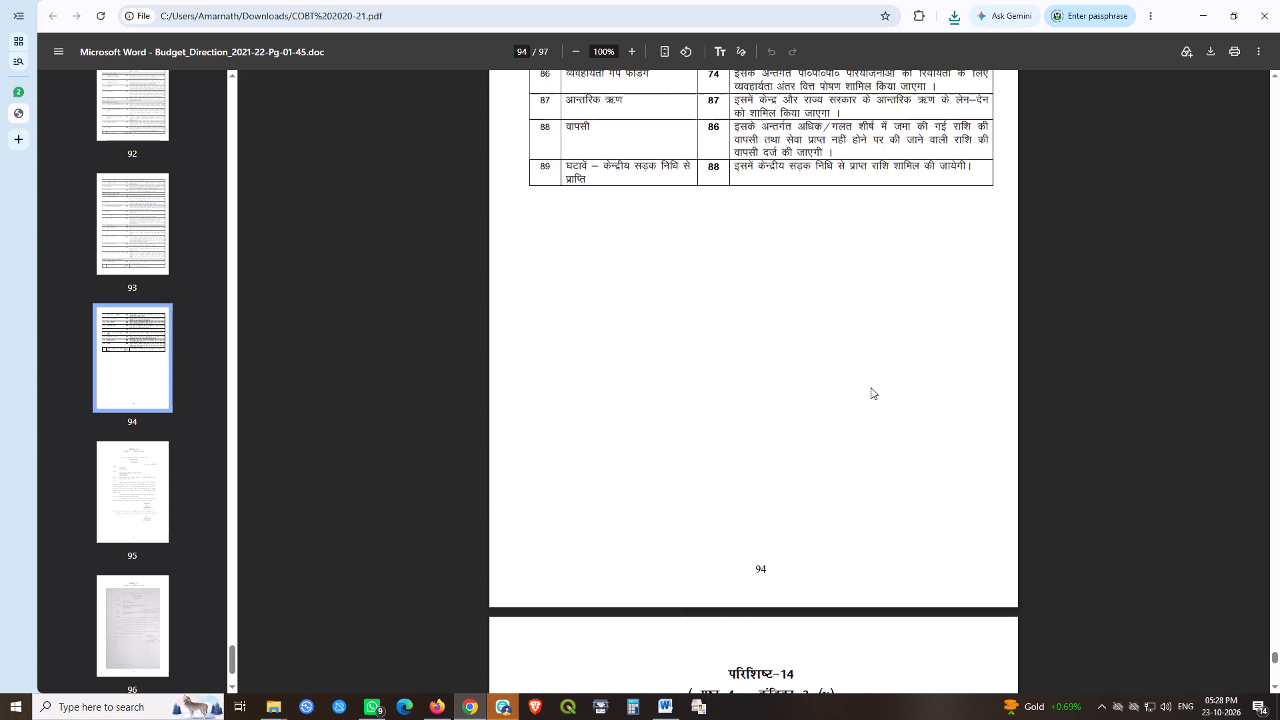
scroll(871, 387, up, 4)
Print only pages 87-95 of the budget direction PDF on the Brother DCP-L5510DN, checking the additional print settings first.
key(ctrl+p)
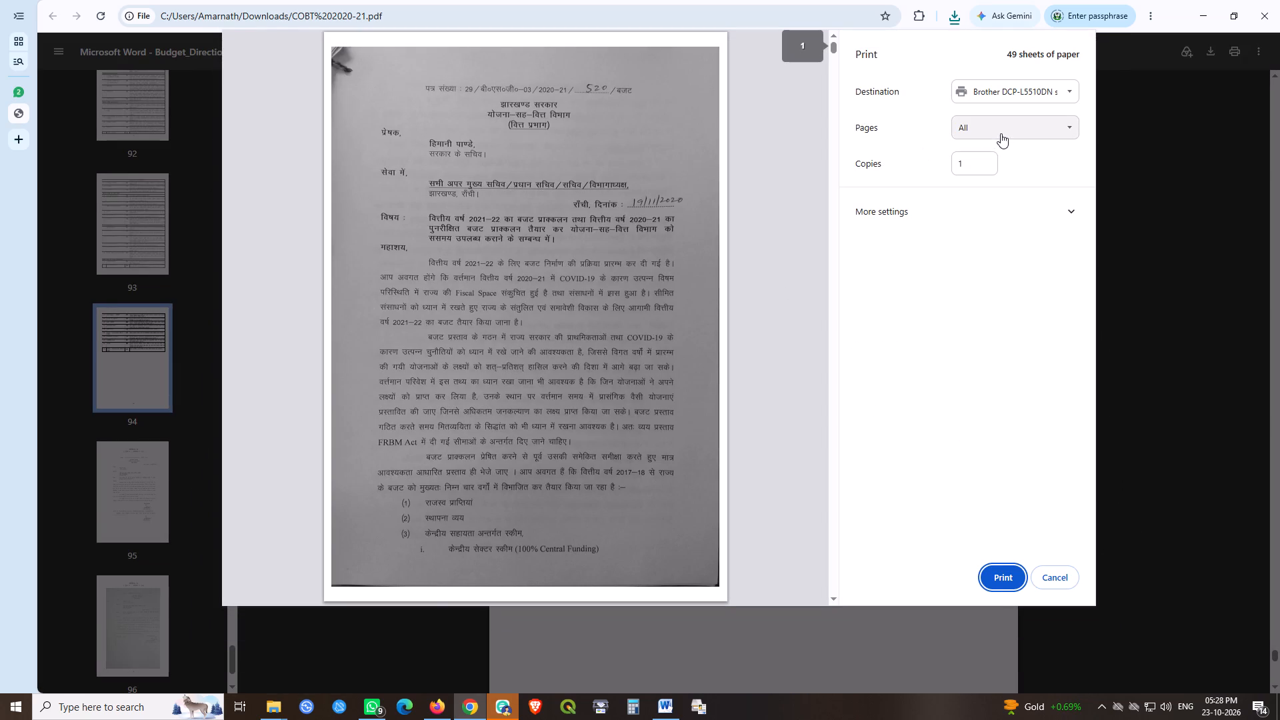
click(1001, 133)
click(1010, 197)
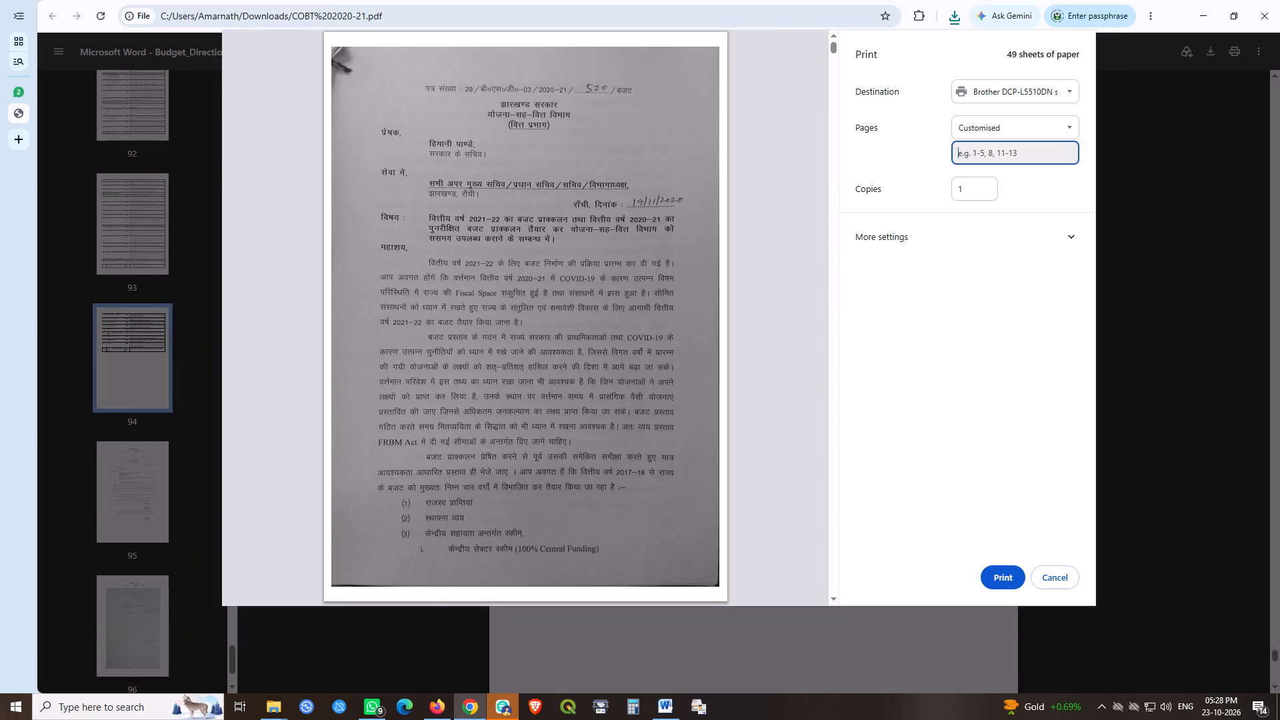
text(87)
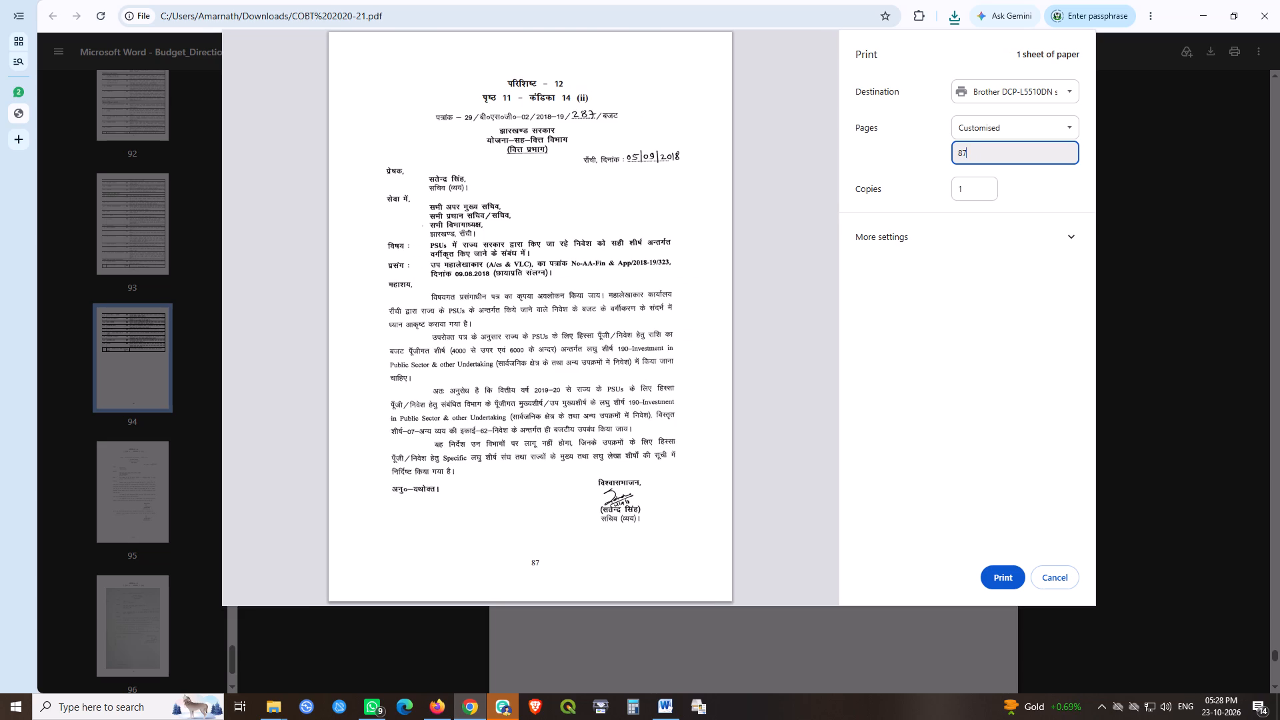
key(minus)
text(95)
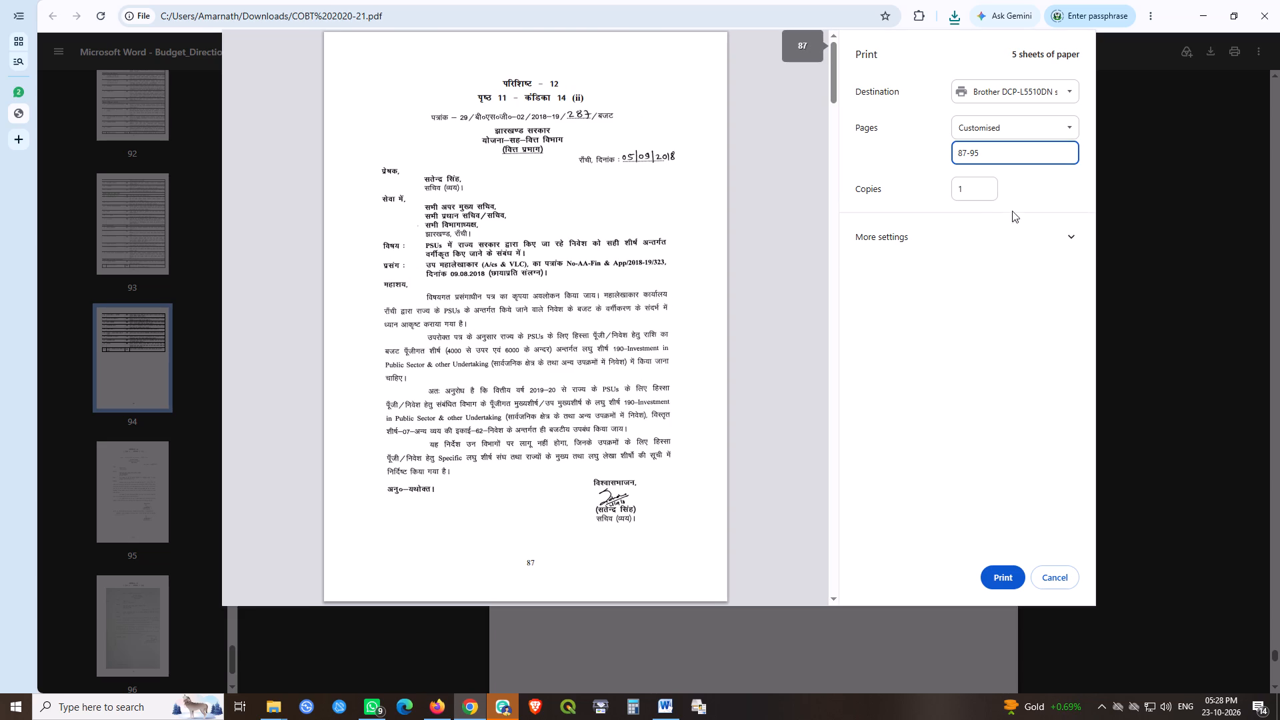
click(1041, 243)
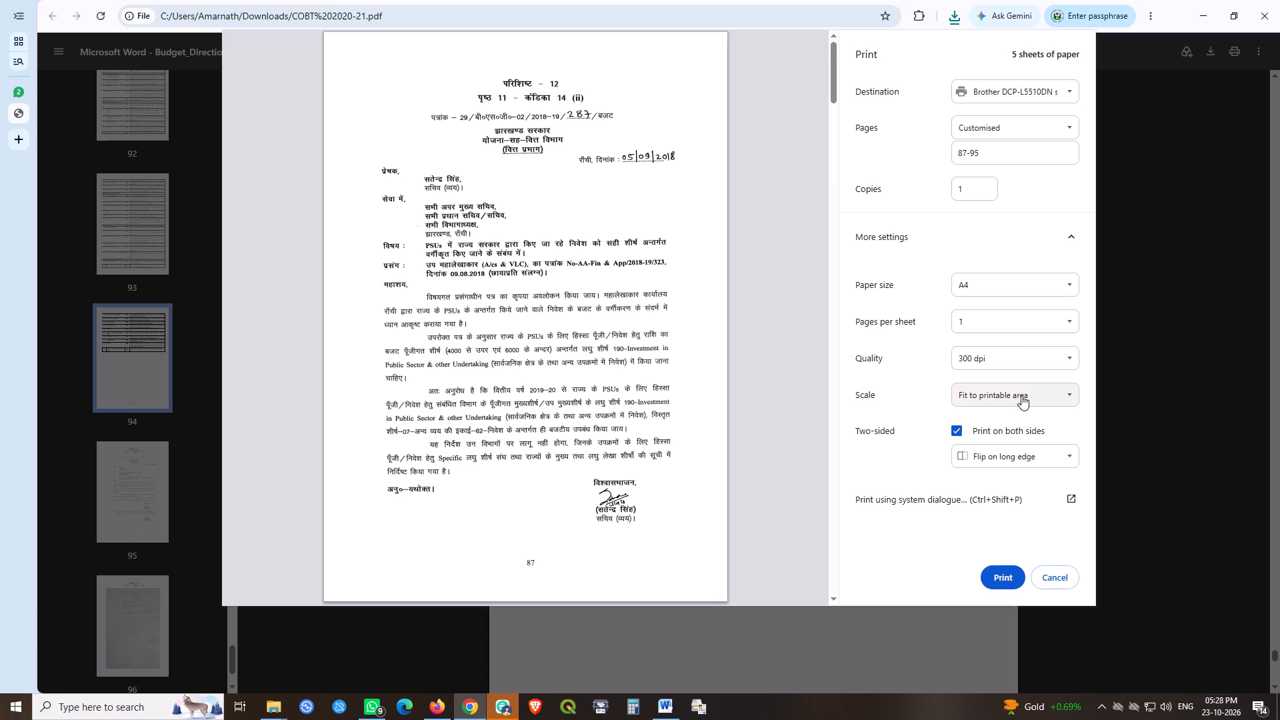
click(1003, 575)
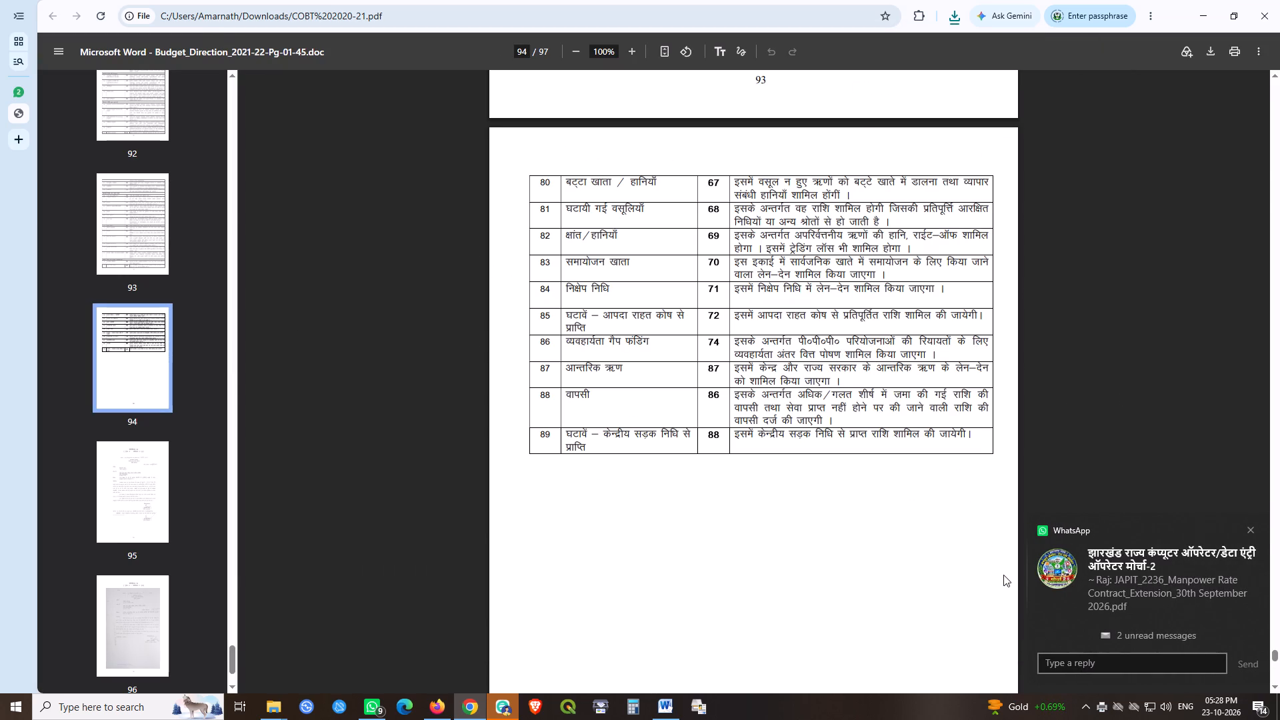
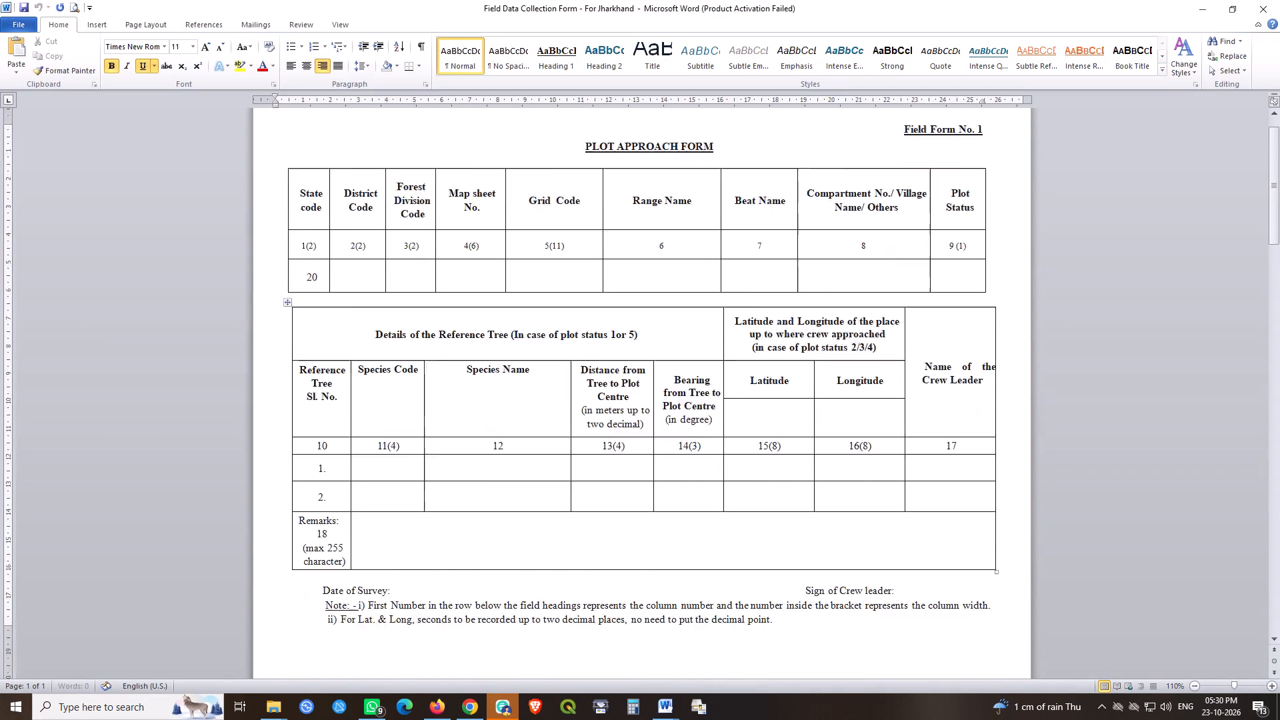
Print five copies of the Jharkhand field data collection form on the Brother DCP-L5510DN, with 2-sided printing set in the printer properties.
scroll(715, 335, down, 10)
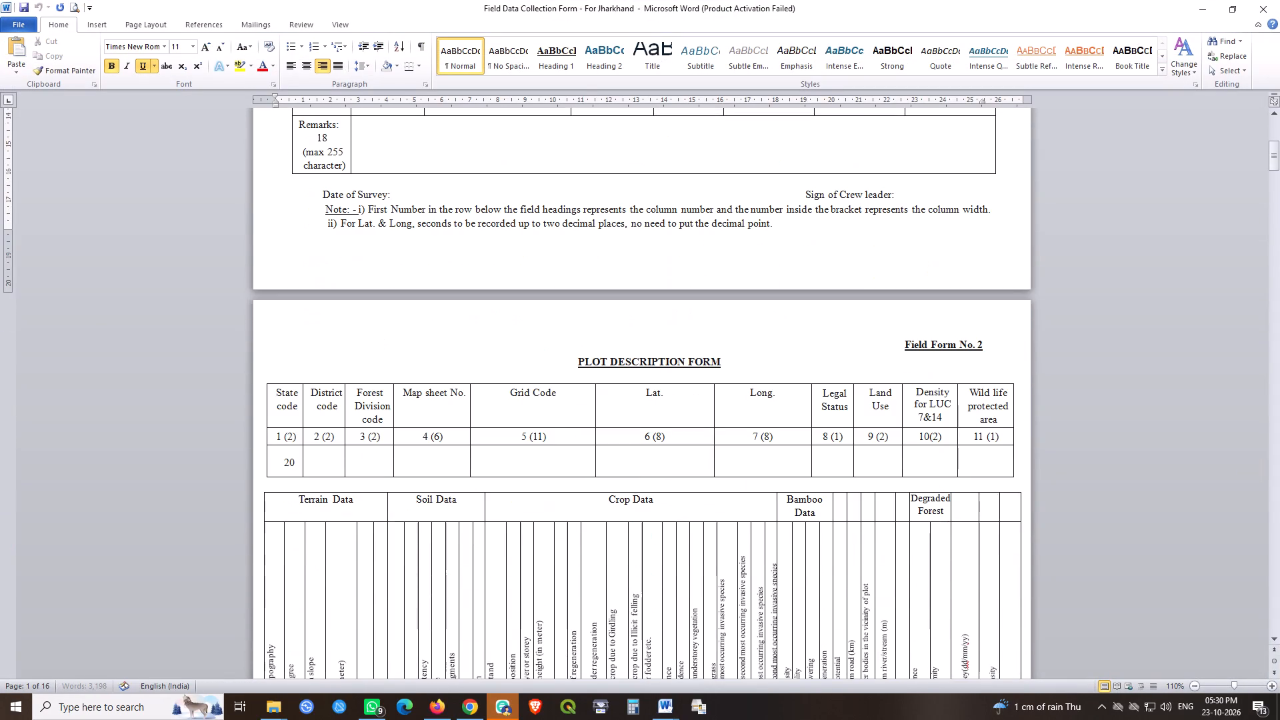
key(ctrl+p)
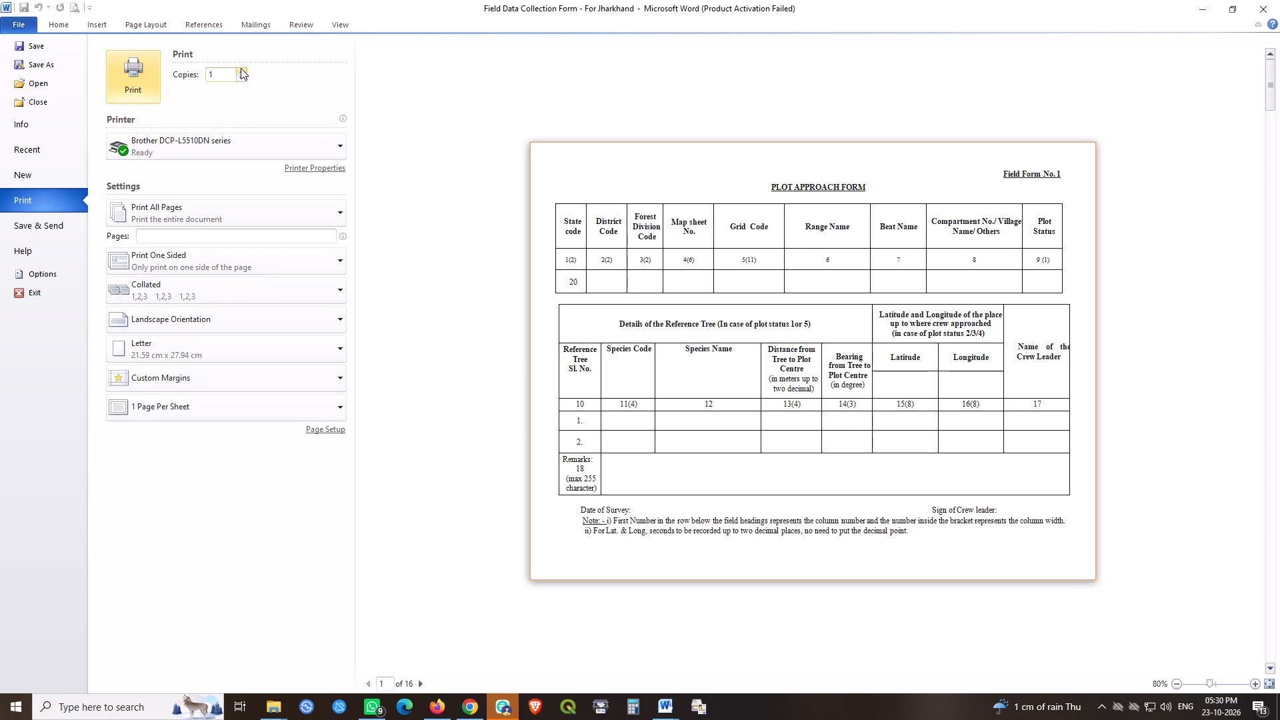
triple_click(241, 68)
click(241, 68)
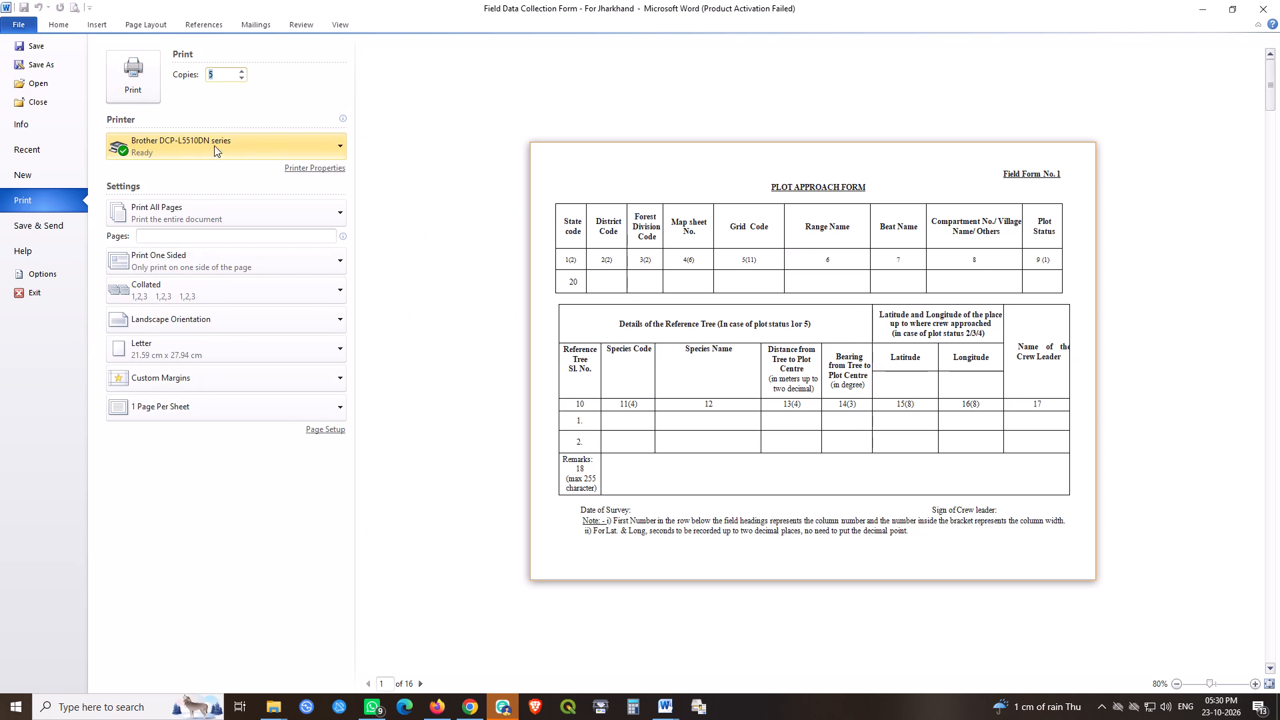
click(295, 169)
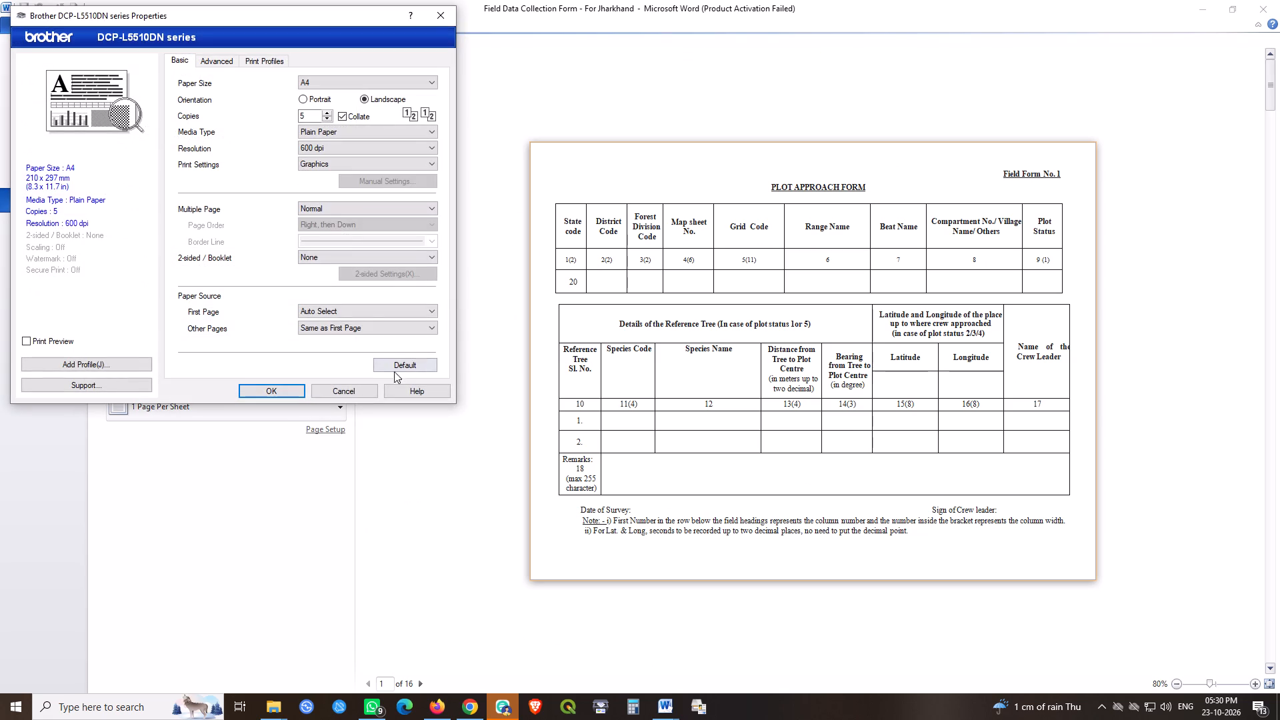
click(335, 253)
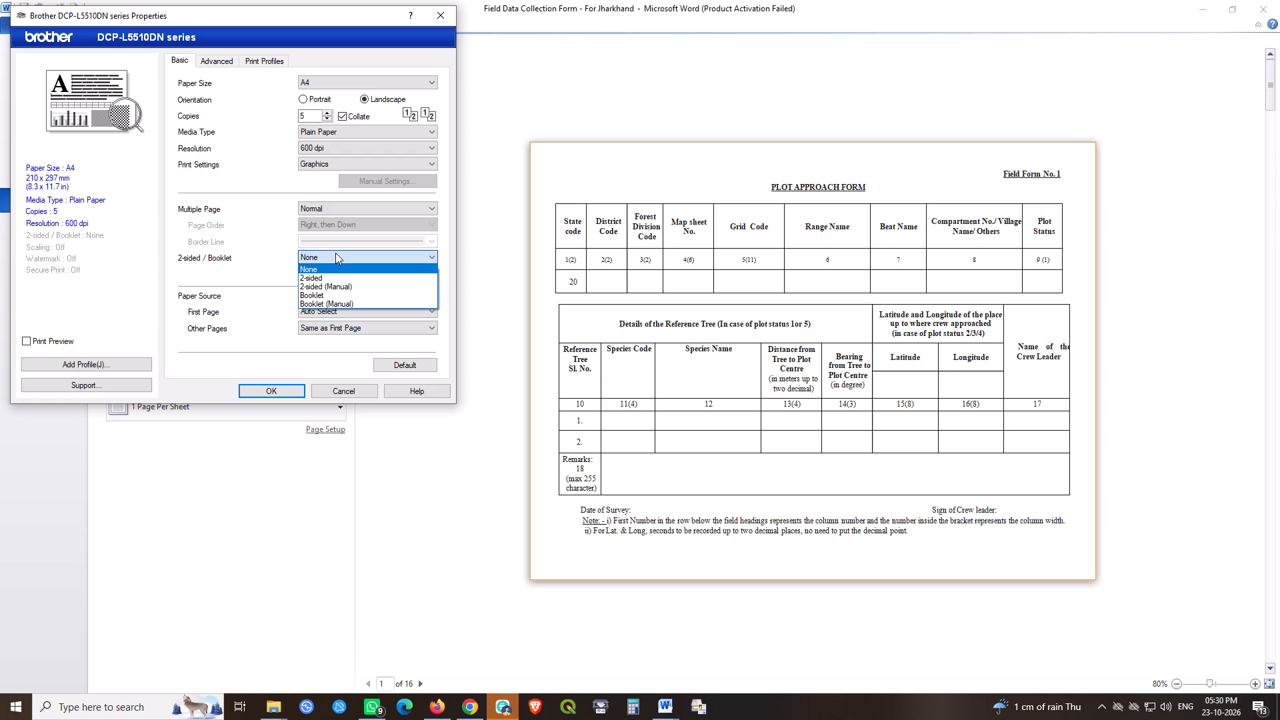
click(329, 277)
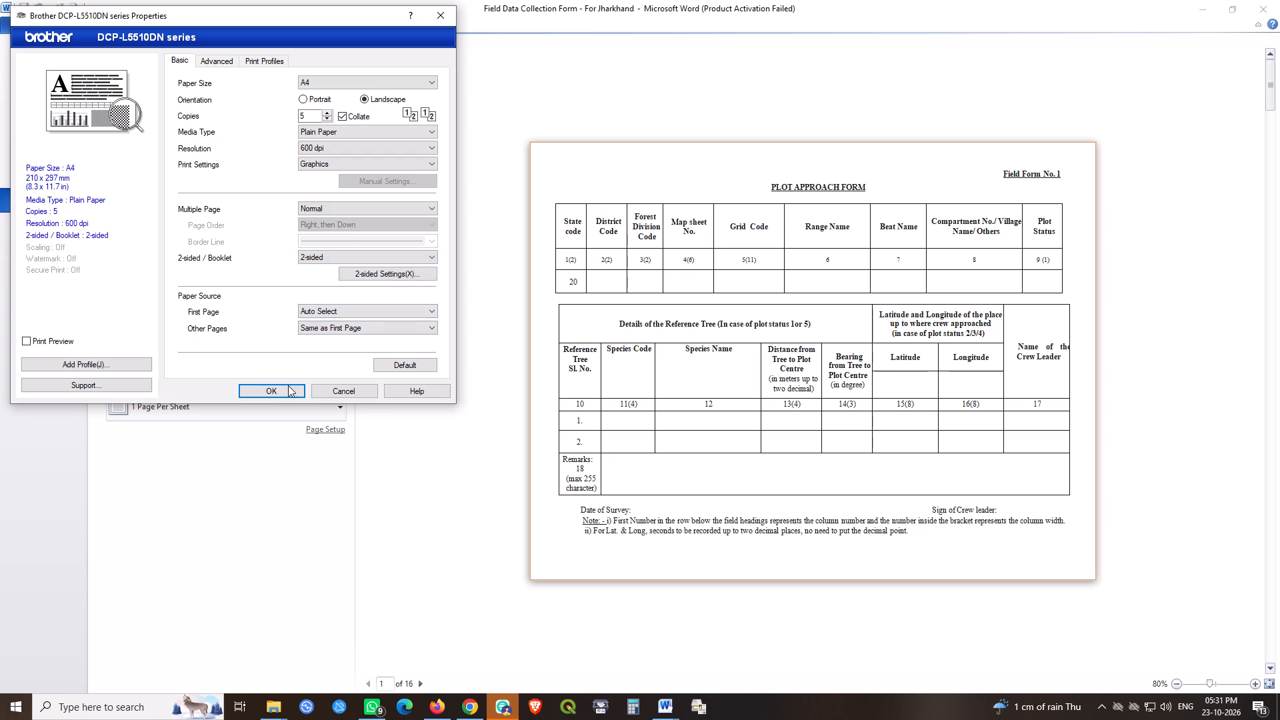
click(279, 391)
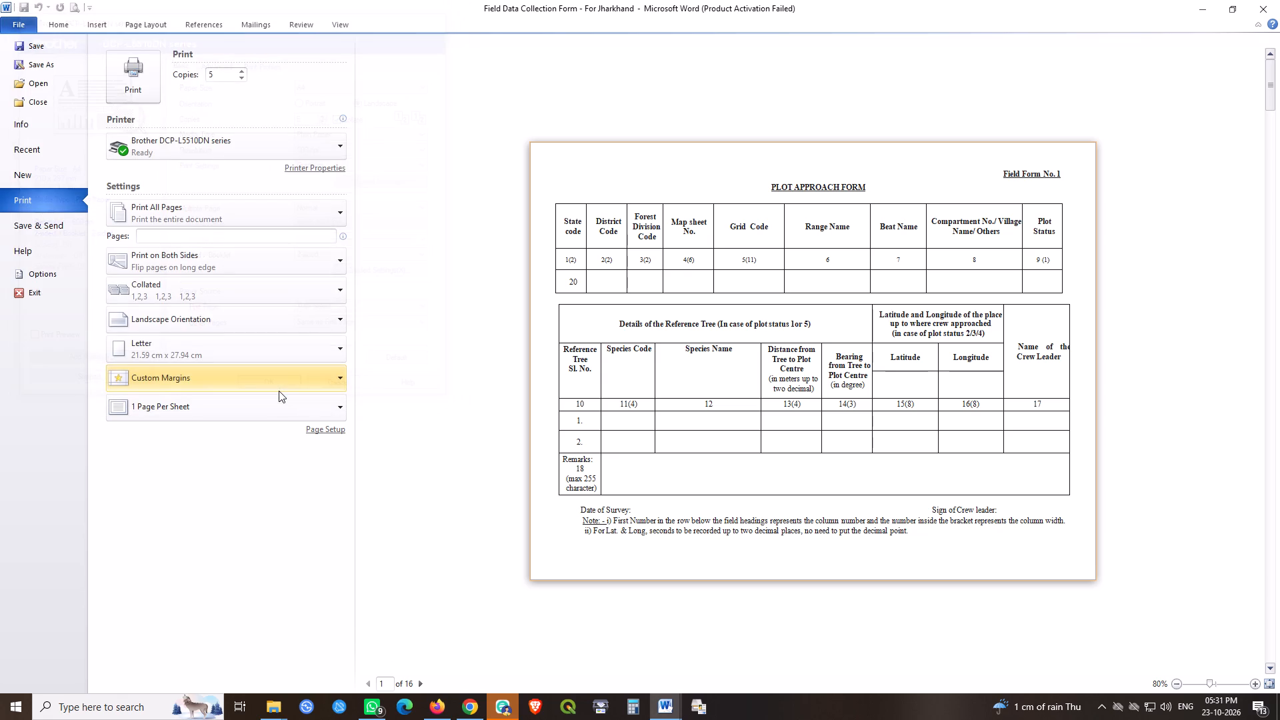
click(136, 72)
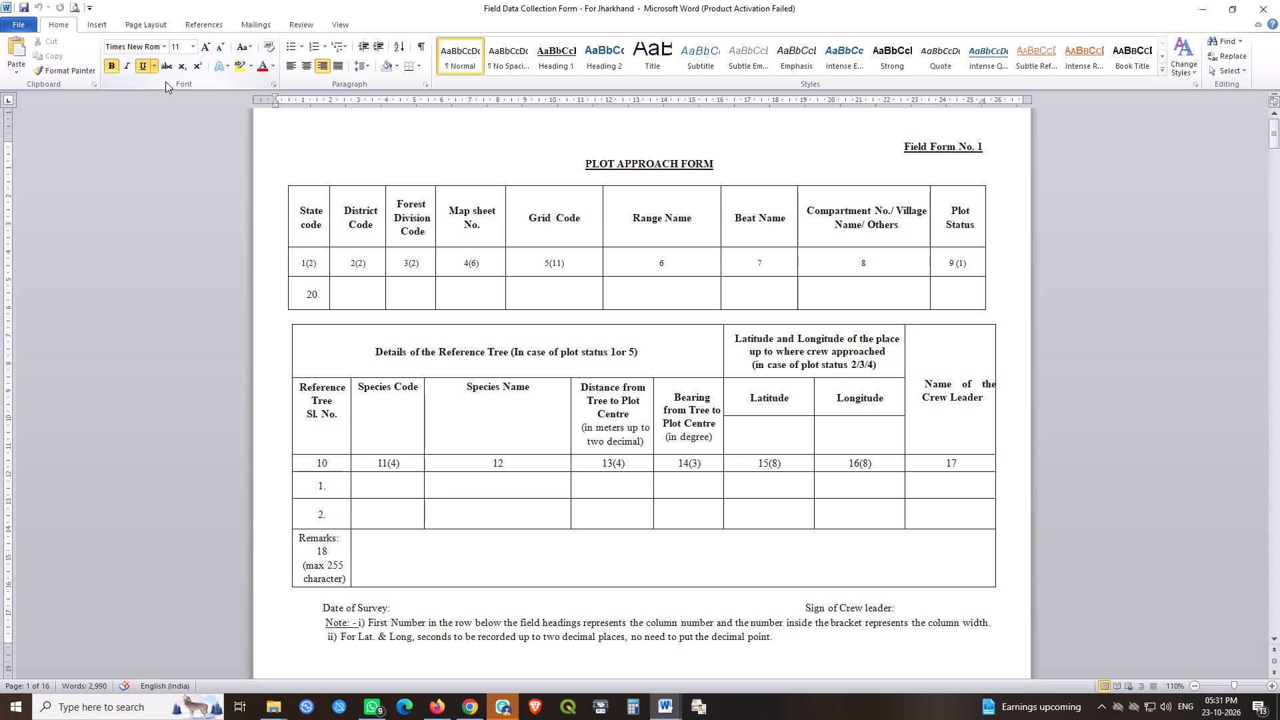
Look through the plot approach, plot description and Sub-Plot 1 plot enumeration forms on the document's first three pages.
scroll(397, 525, down, 6)
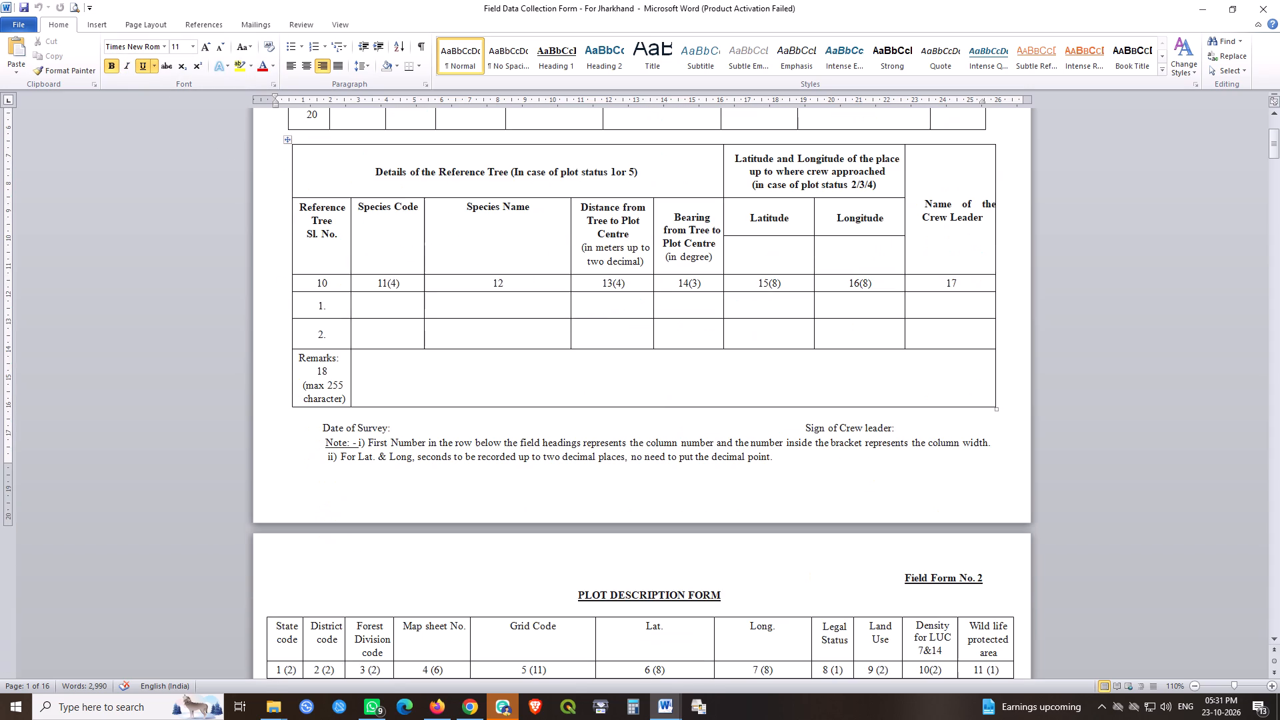
scroll(396, 525, down, 12)
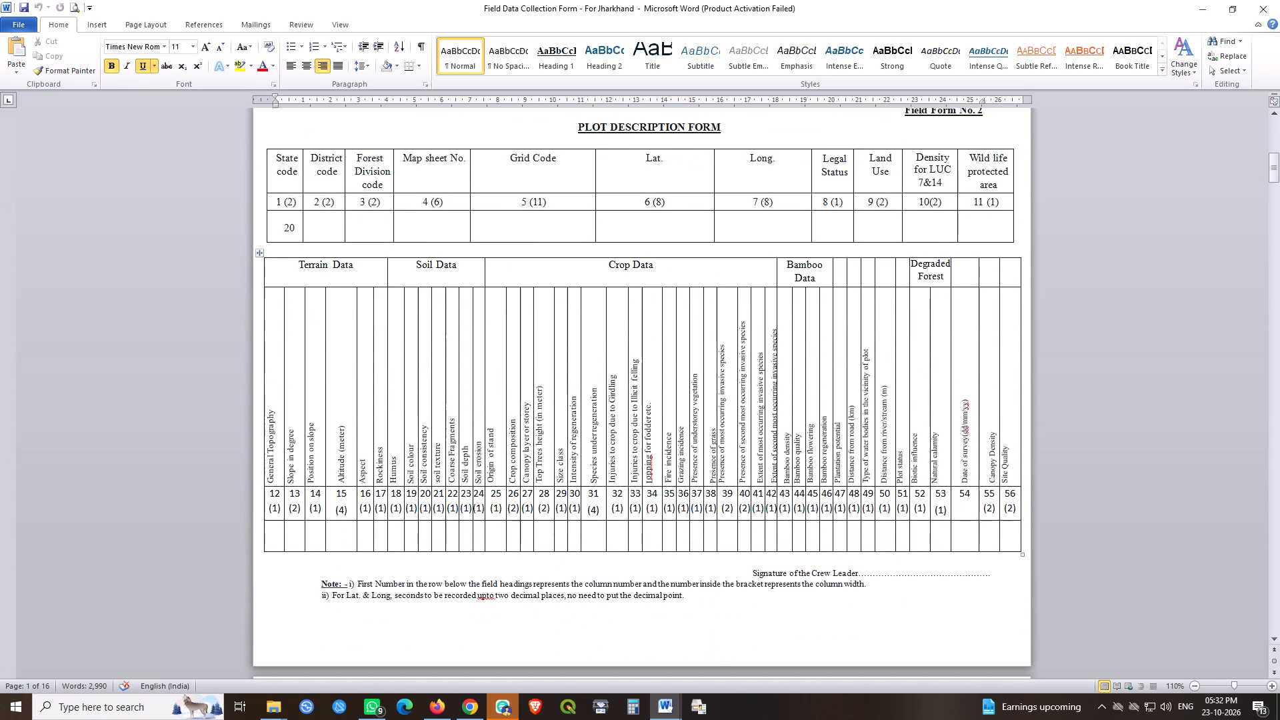
scroll(396, 525, down, 3)
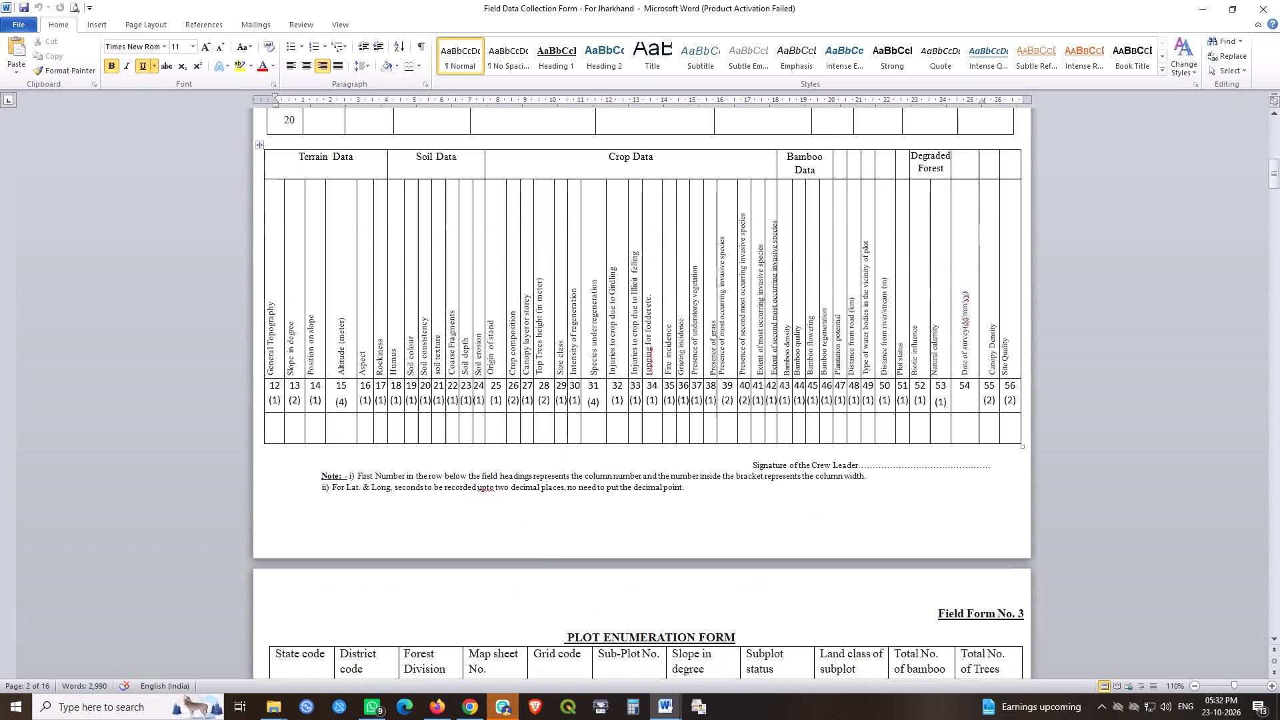
scroll(396, 525, down, 12)
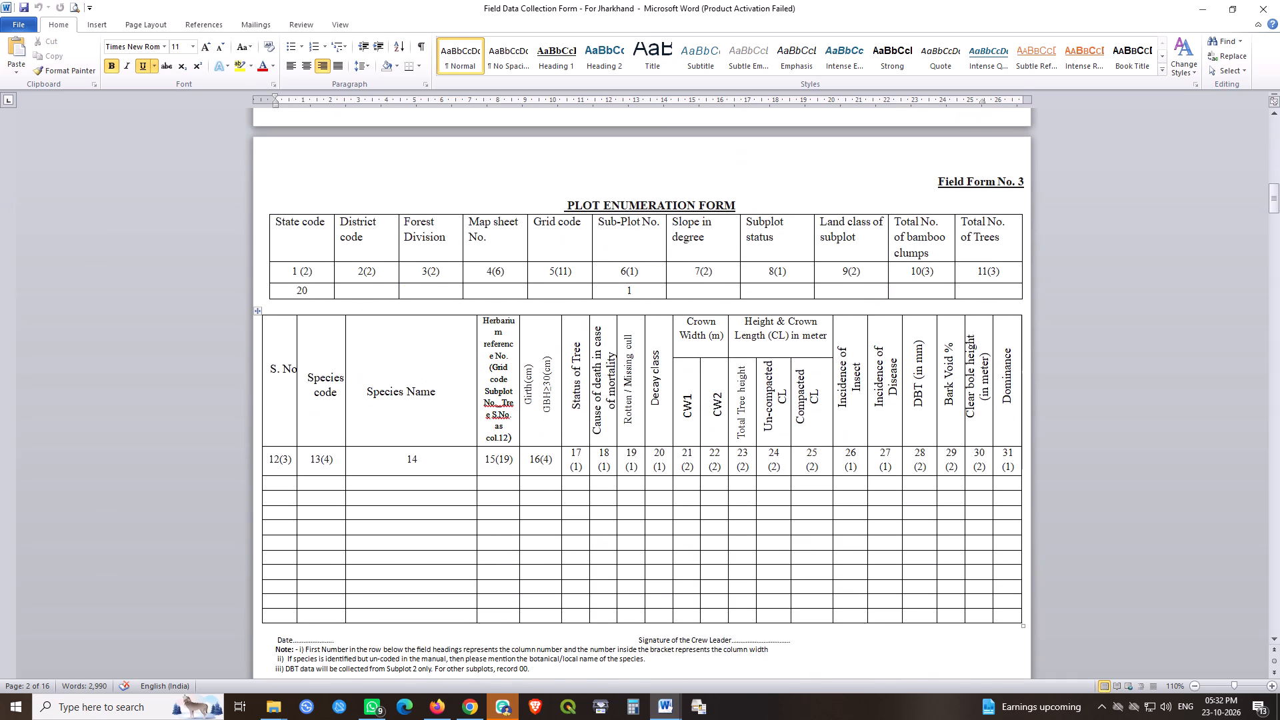
scroll(396, 525, down, 3)
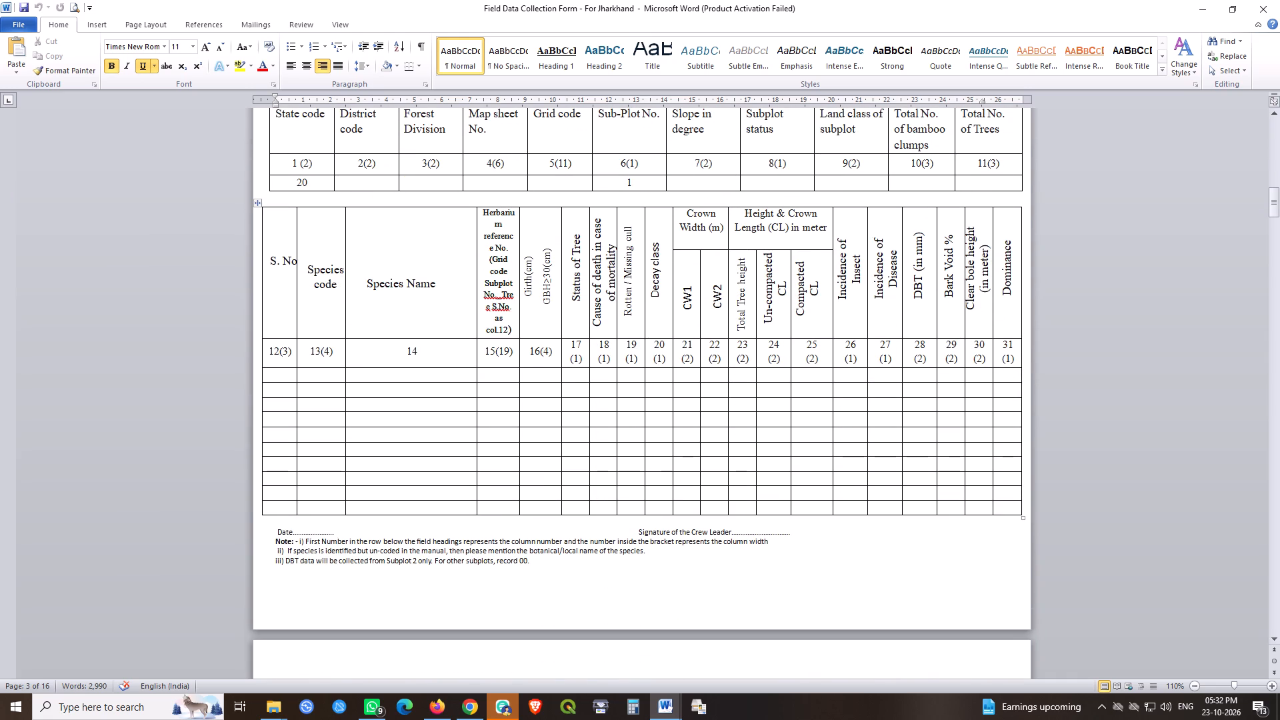
Inspect the total tree height, un-compacted CL and compacted CL headings in the Sub-Plot 1 enumeration table.
click(770, 265)
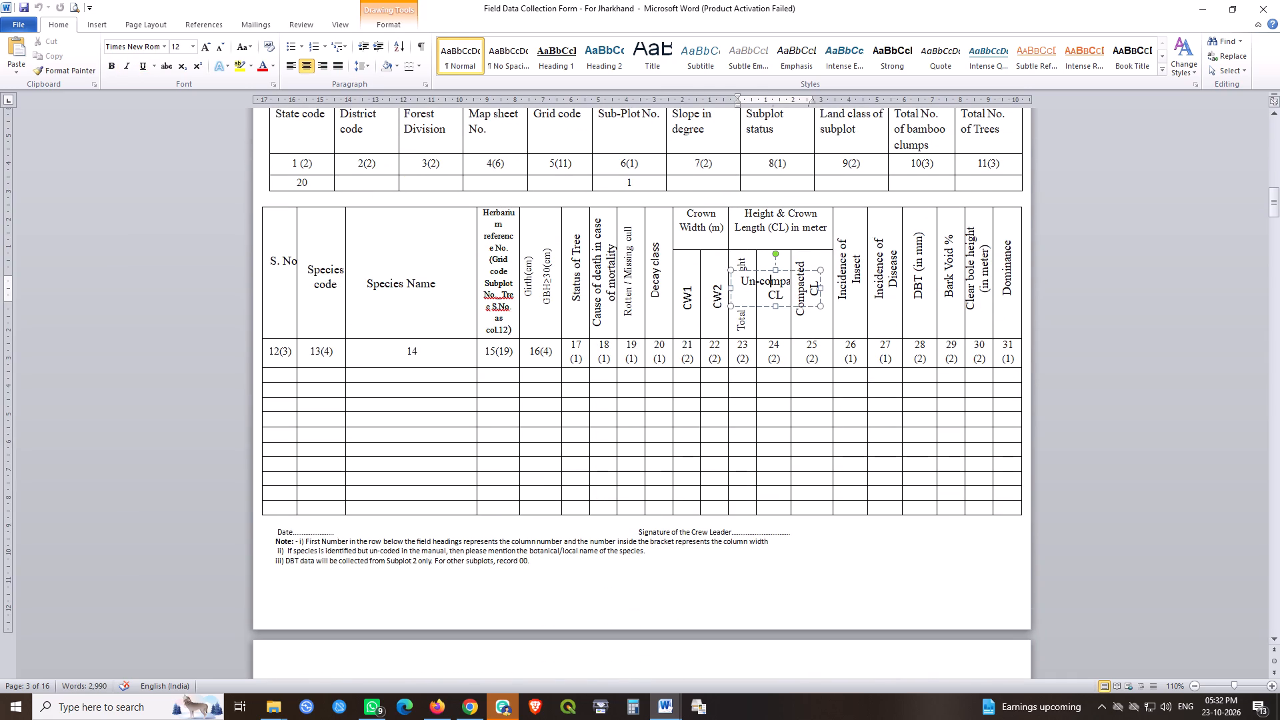
click(779, 418)
click(775, 297)
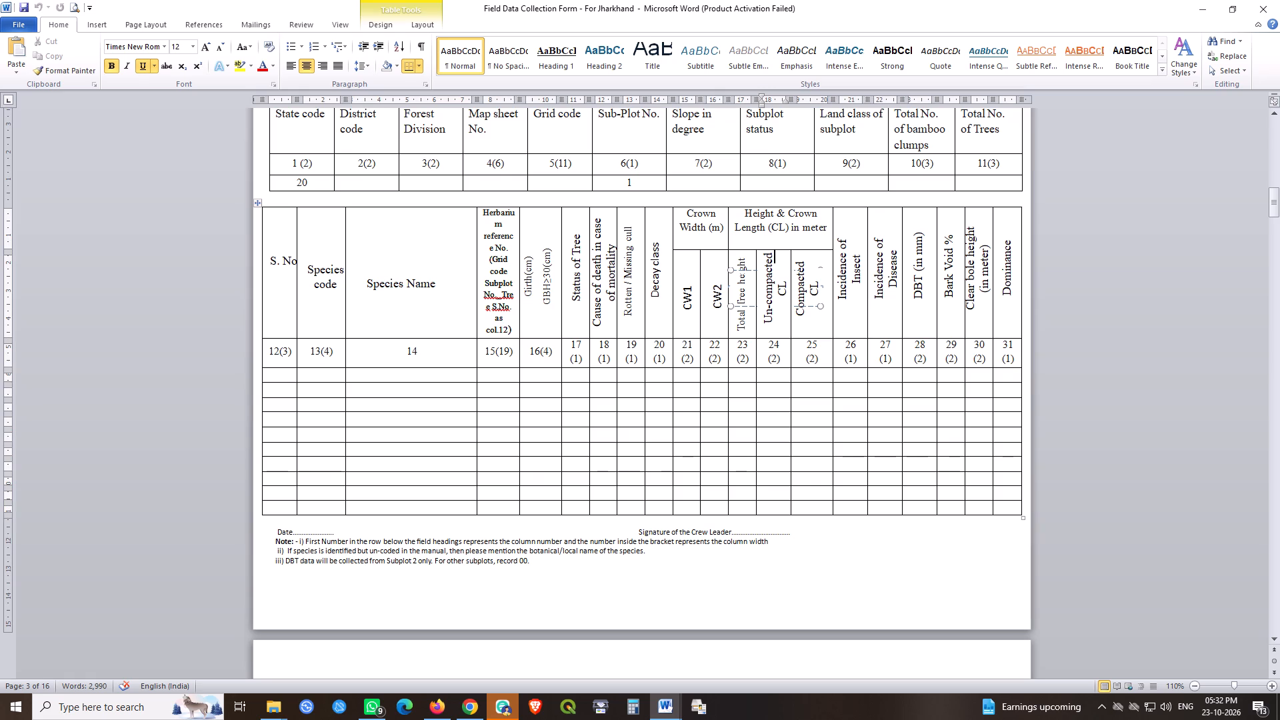
click(766, 461)
click(753, 314)
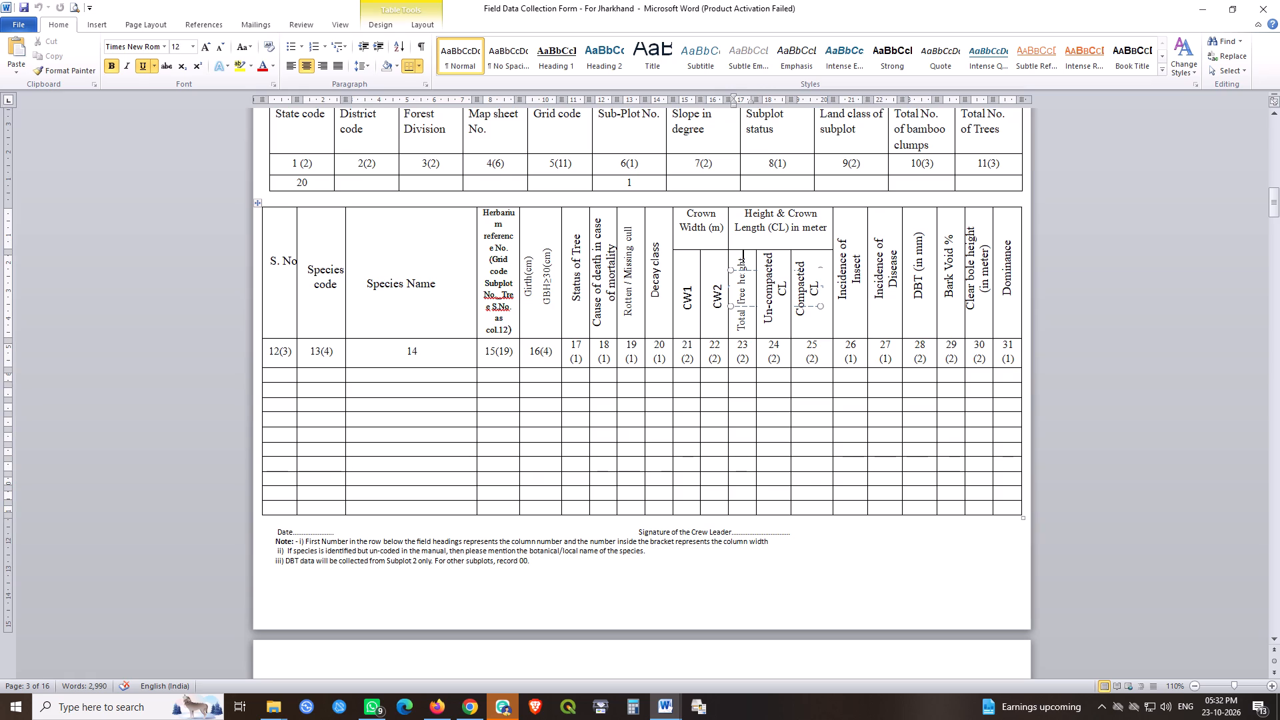
click(747, 325)
click(827, 320)
click(811, 575)
Save the field data collection form document.
click(21, 9)
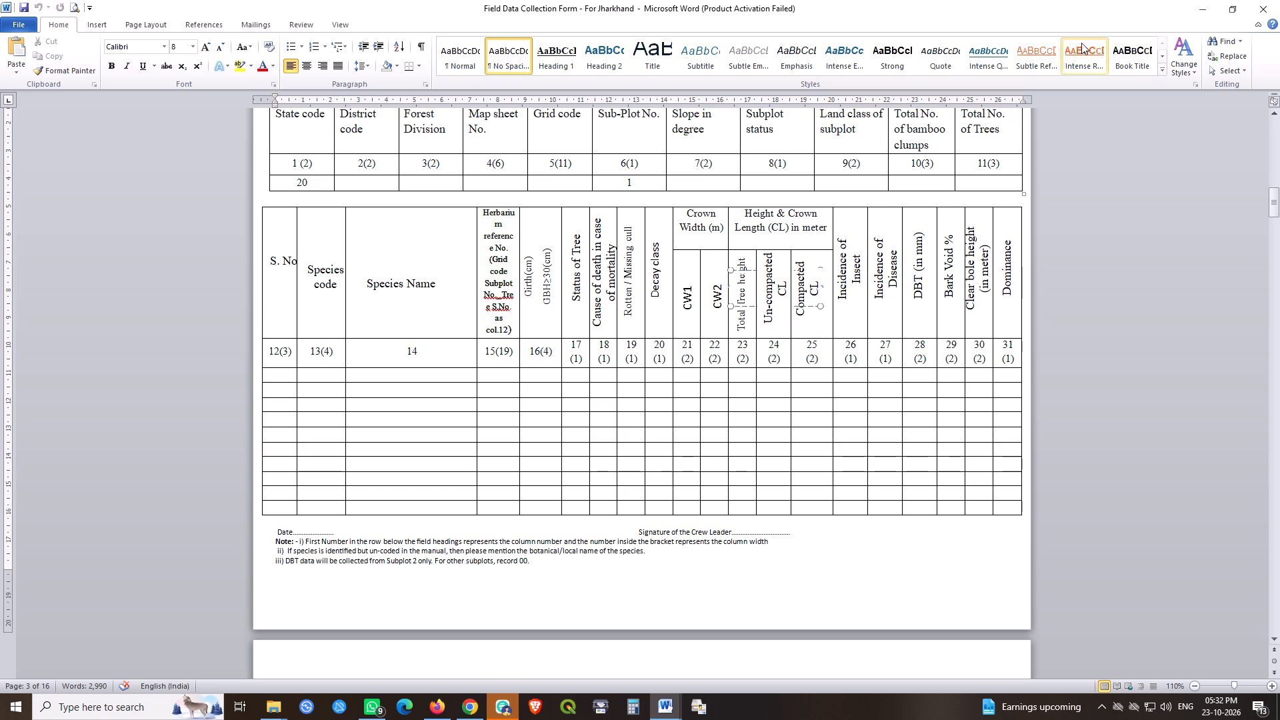
Inspect the height, crown length and neighbouring column headings in the Sub-Plot 2 enumeration table on page 4.
click(862, 585)
scroll(844, 480, down, 4)
scroll(863, 405, down, 7)
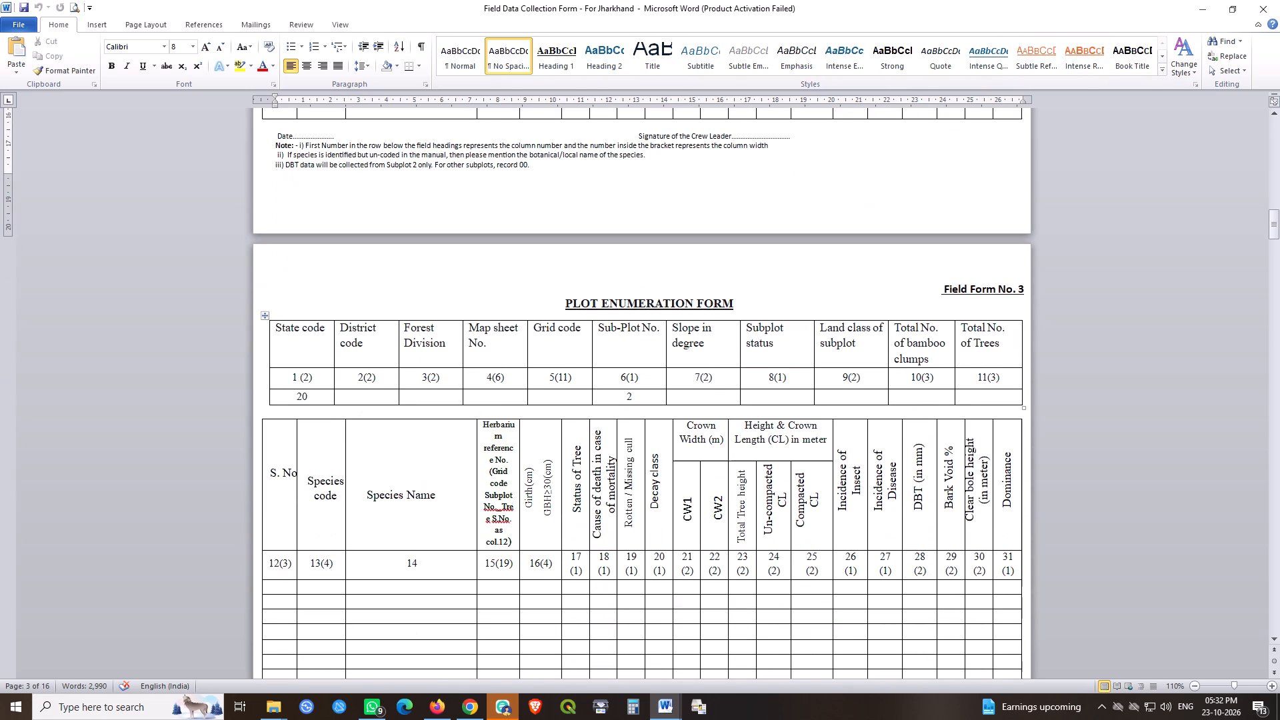
click(775, 513)
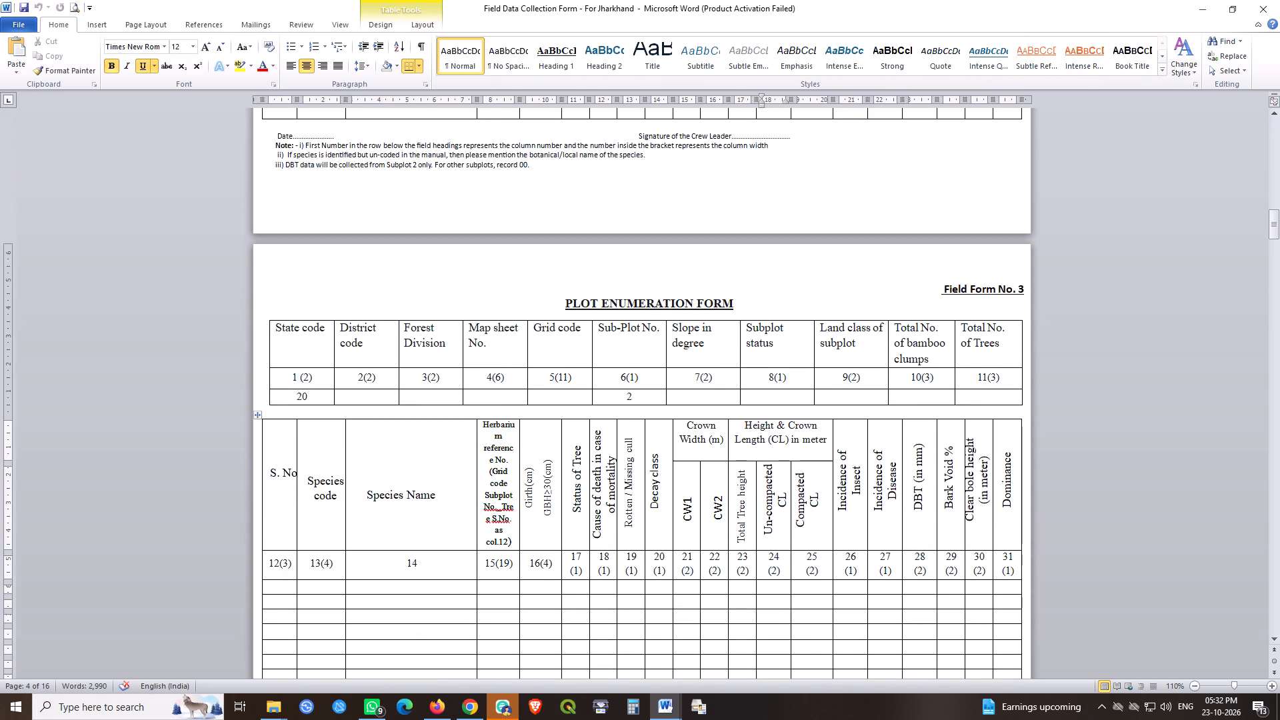
click(767, 525)
click(747, 528)
click(773, 515)
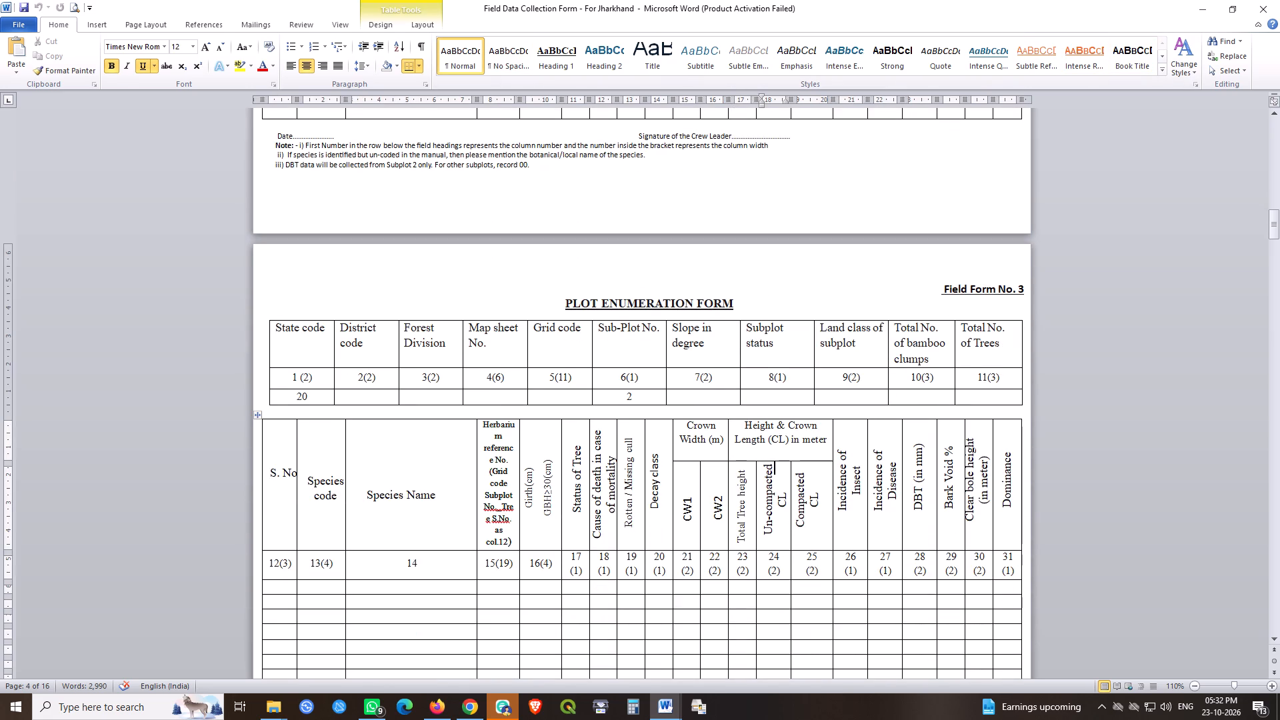
click(814, 501)
click(868, 495)
click(889, 489)
click(853, 489)
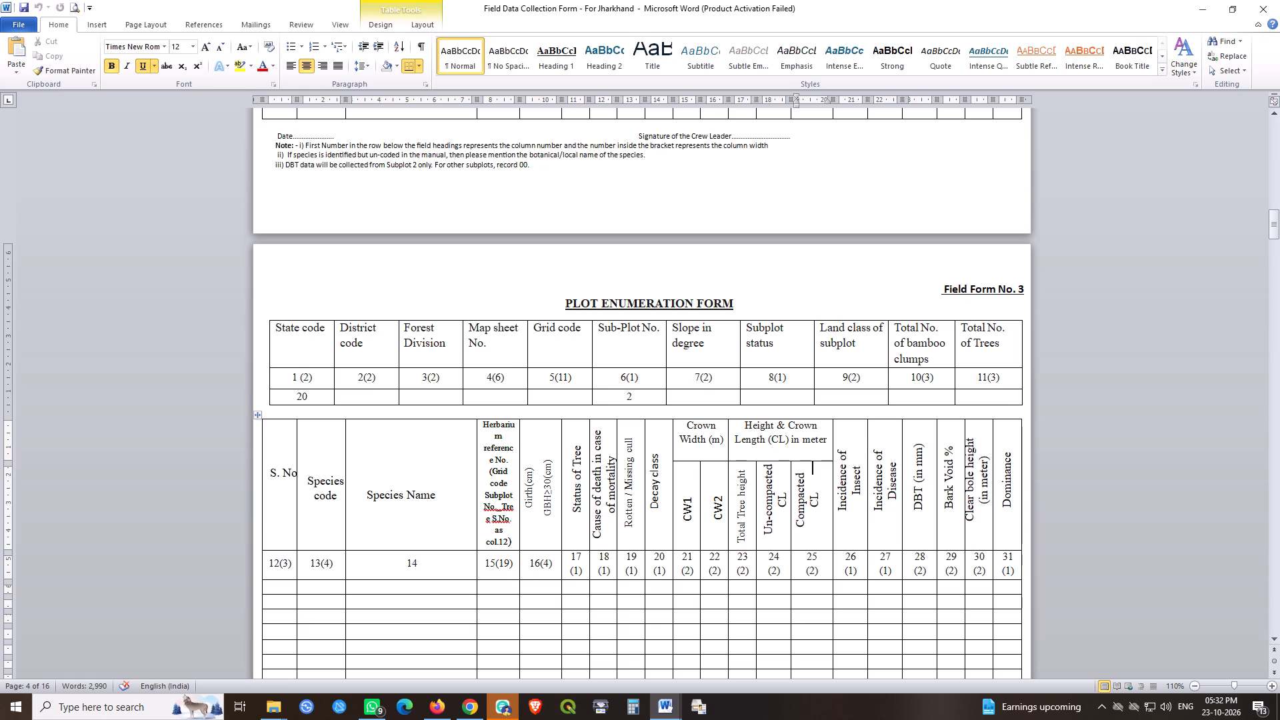
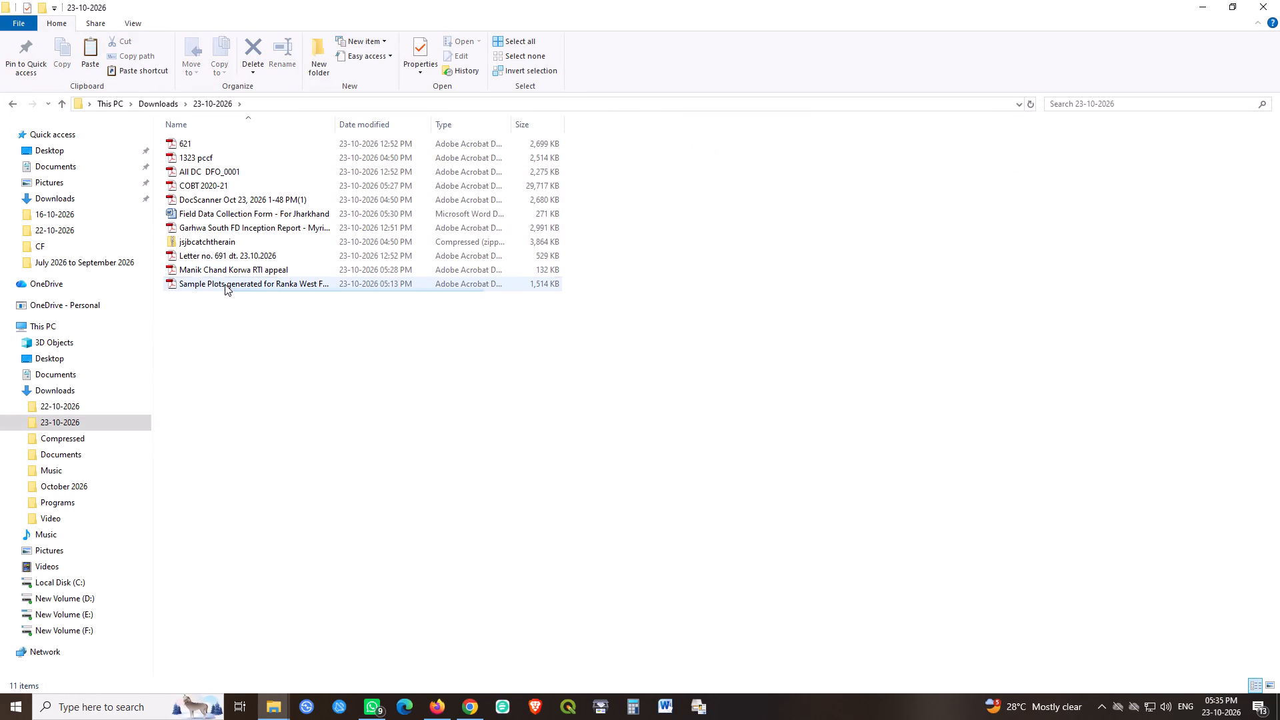
Close the PDF of sample plots generated for Ranka West Forest Range.
click(1269, 12)
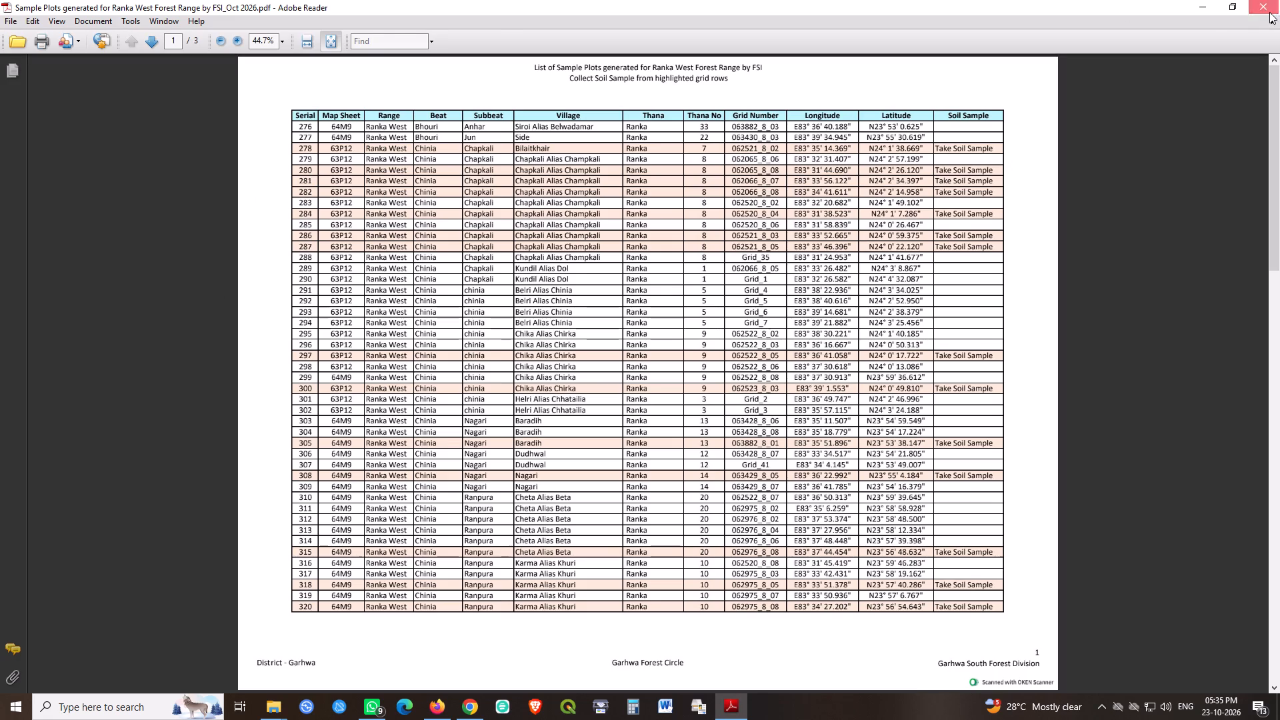
Open the Field Data Collection Form - For Jharkhand document and enable editing.
double_click(197, 215)
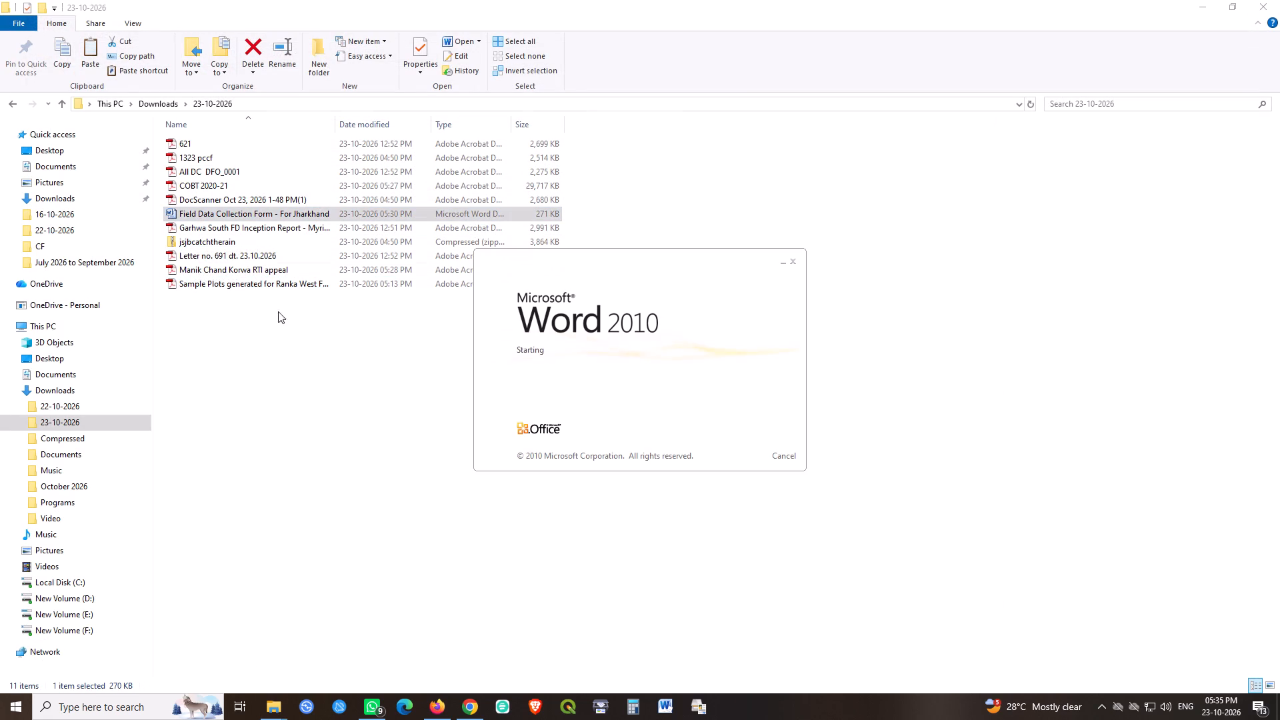
scroll(1019, 299, down, 4)
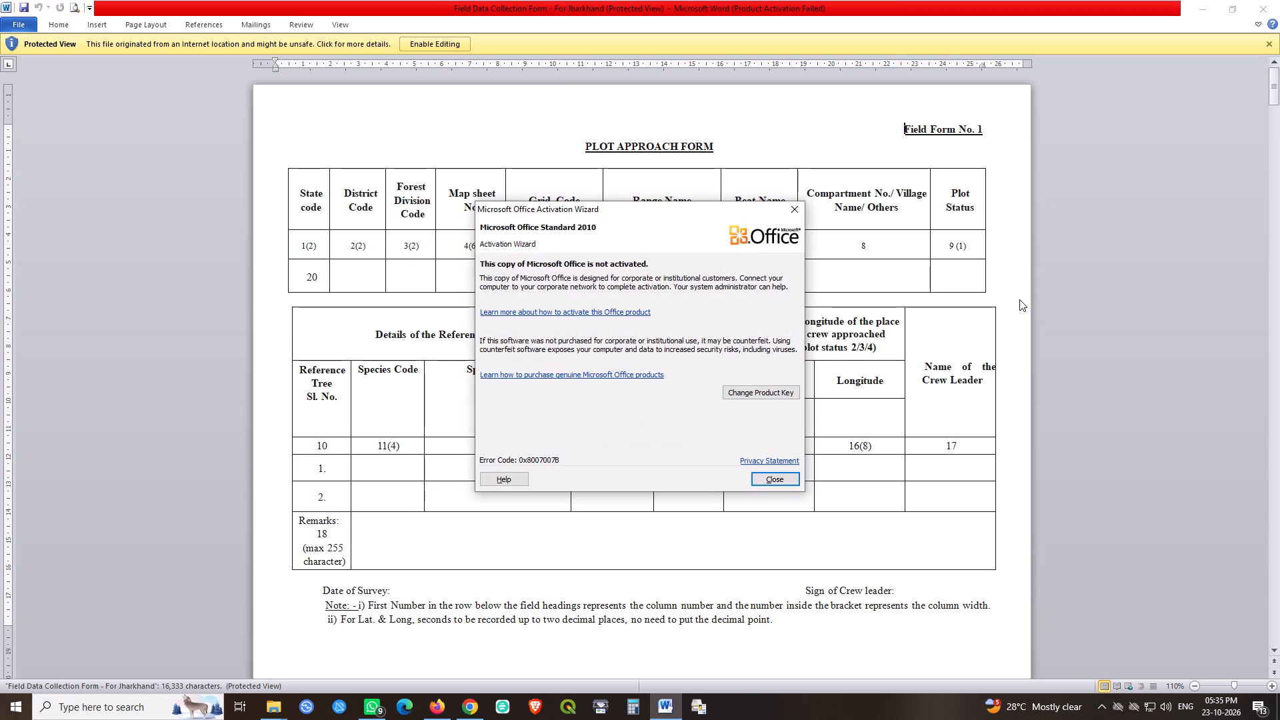
click(778, 475)
scroll(829, 441, down, 5)
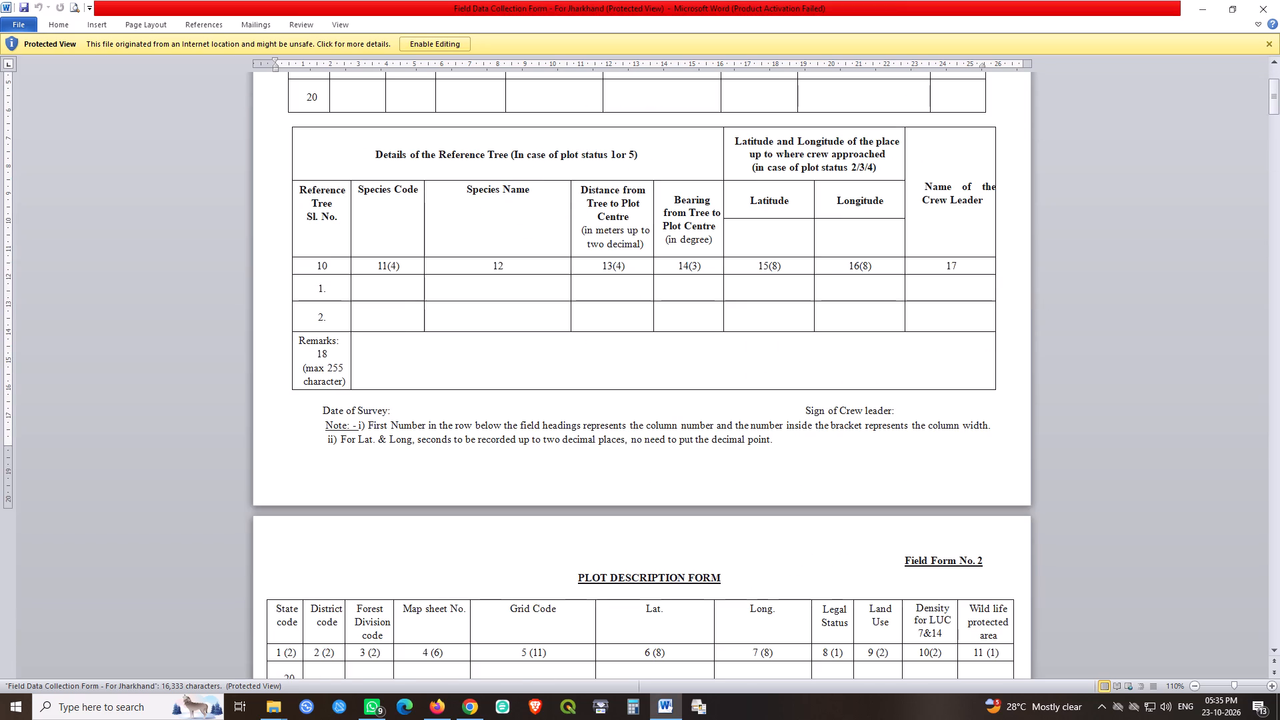
click(455, 43)
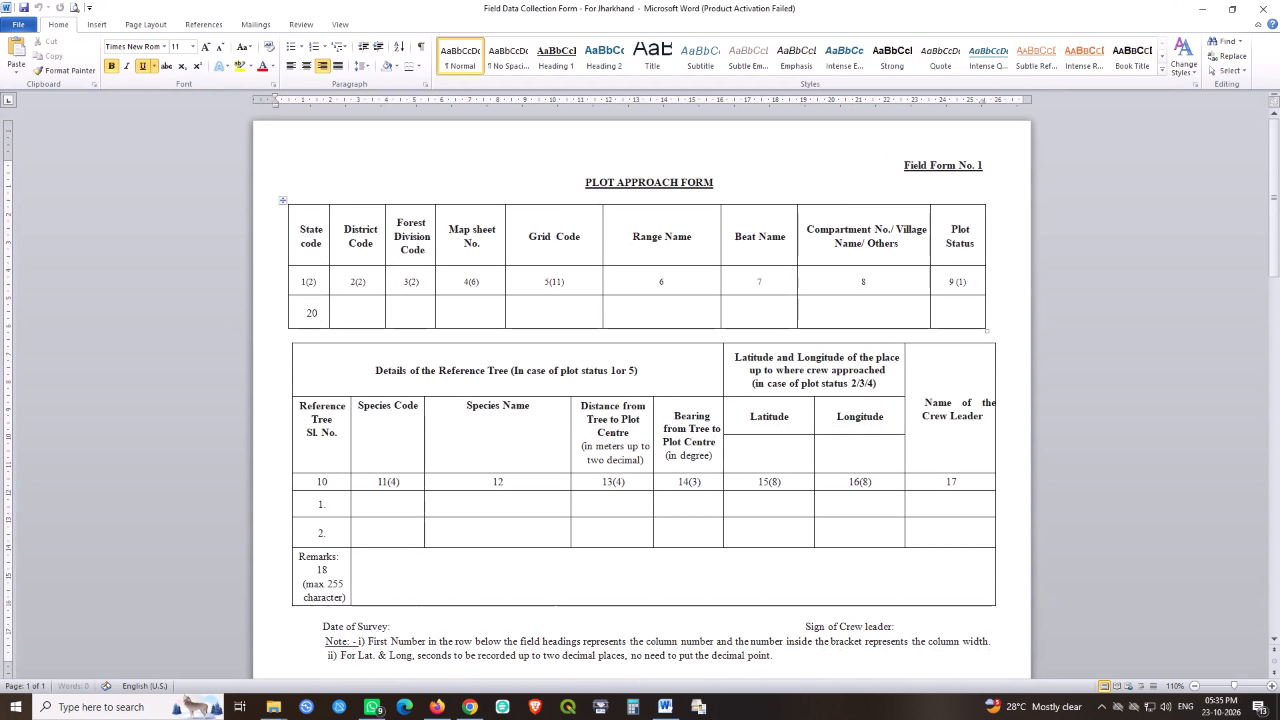
Print pages 1,2 of the form document on the Brother DCP-L5510DN with the 2-sided (Manual) setting.
scroll(839, 305, down, 14)
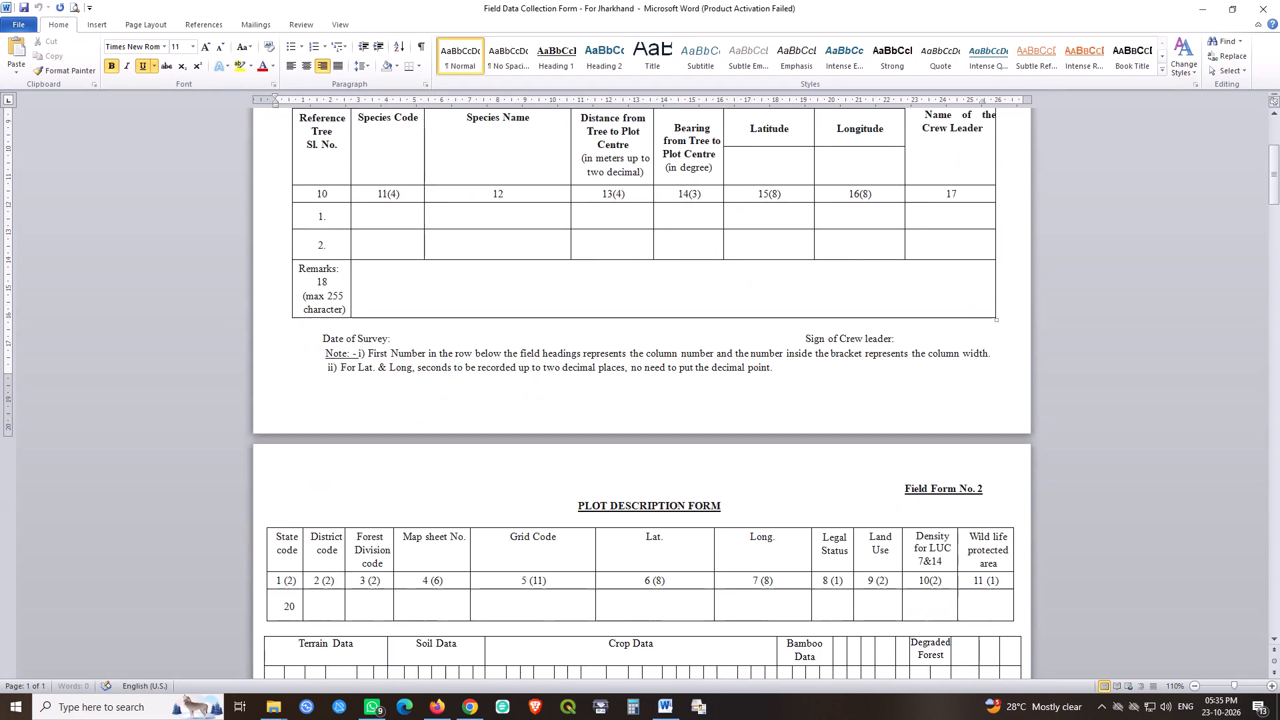
scroll(839, 305, down, 5)
scroll(839, 305, up, 13)
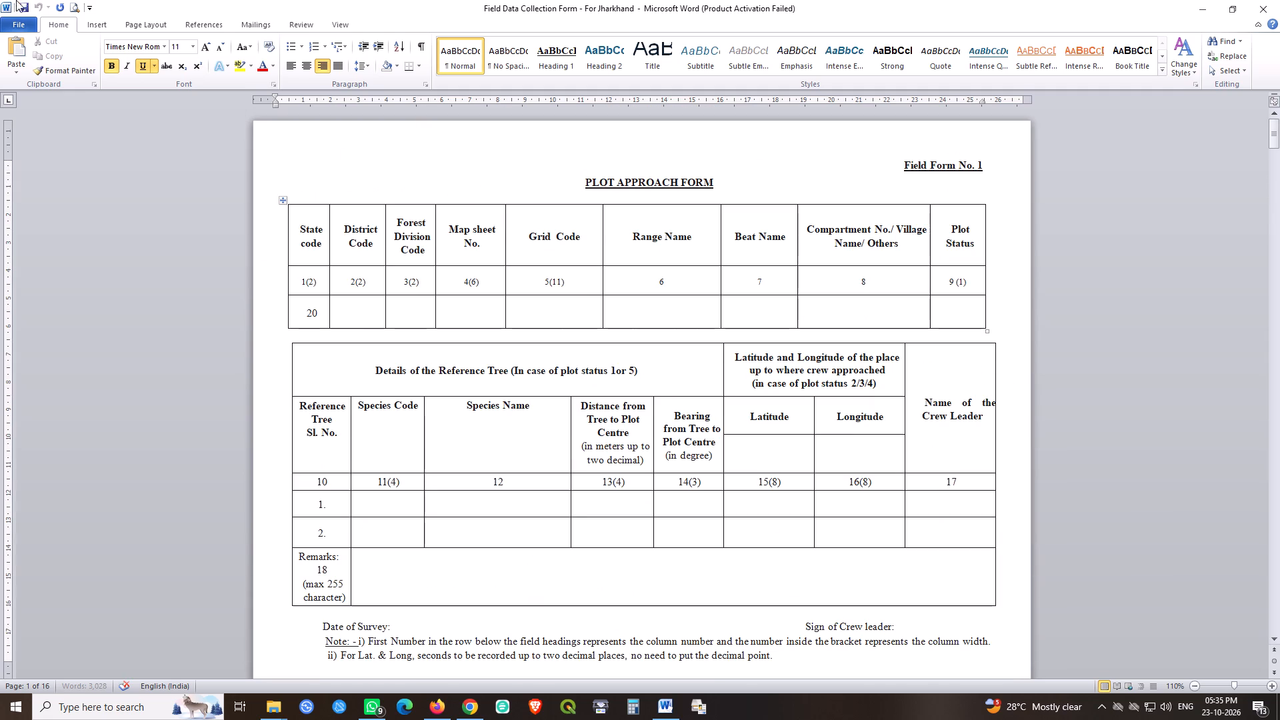
click(75, 7)
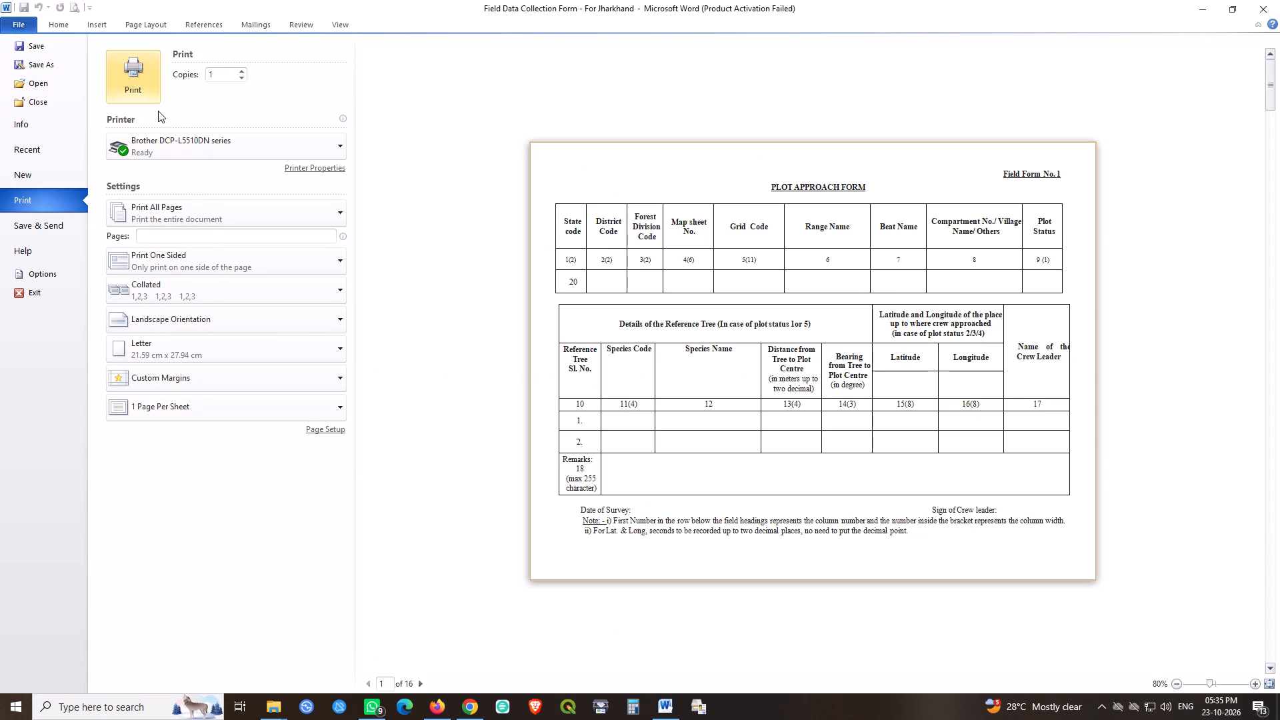
click(162, 232)
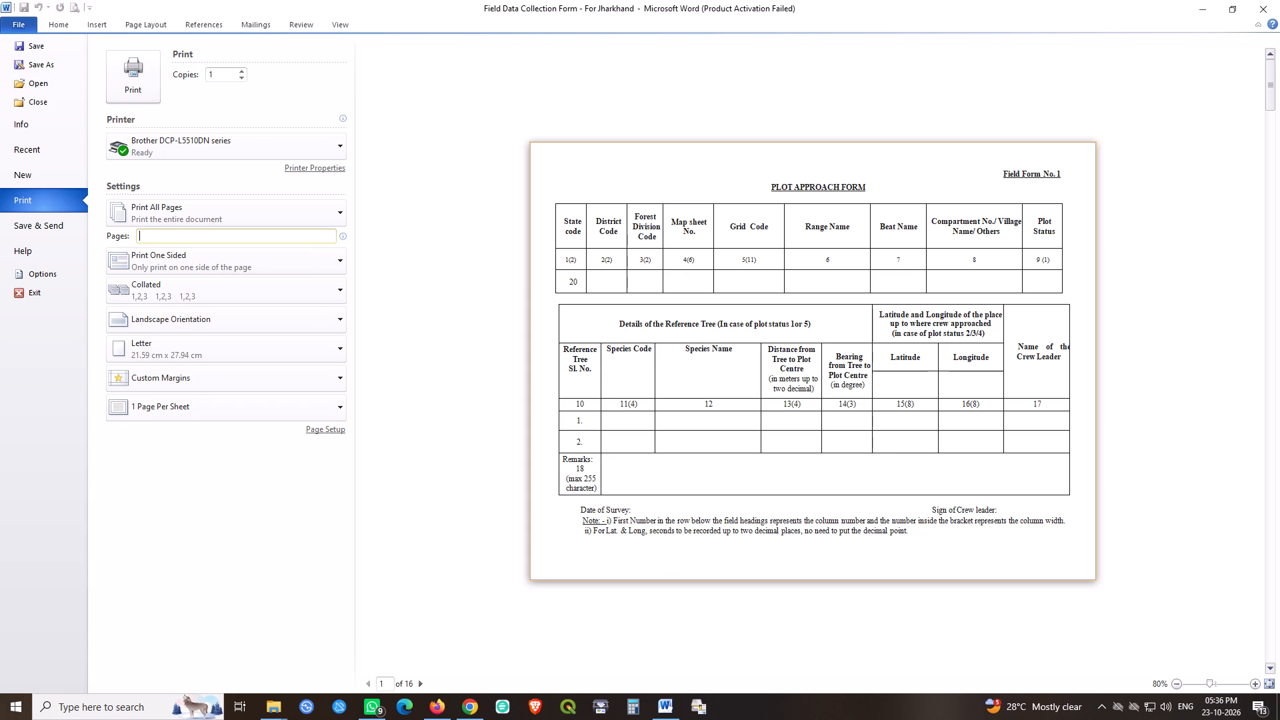
text(1,2)
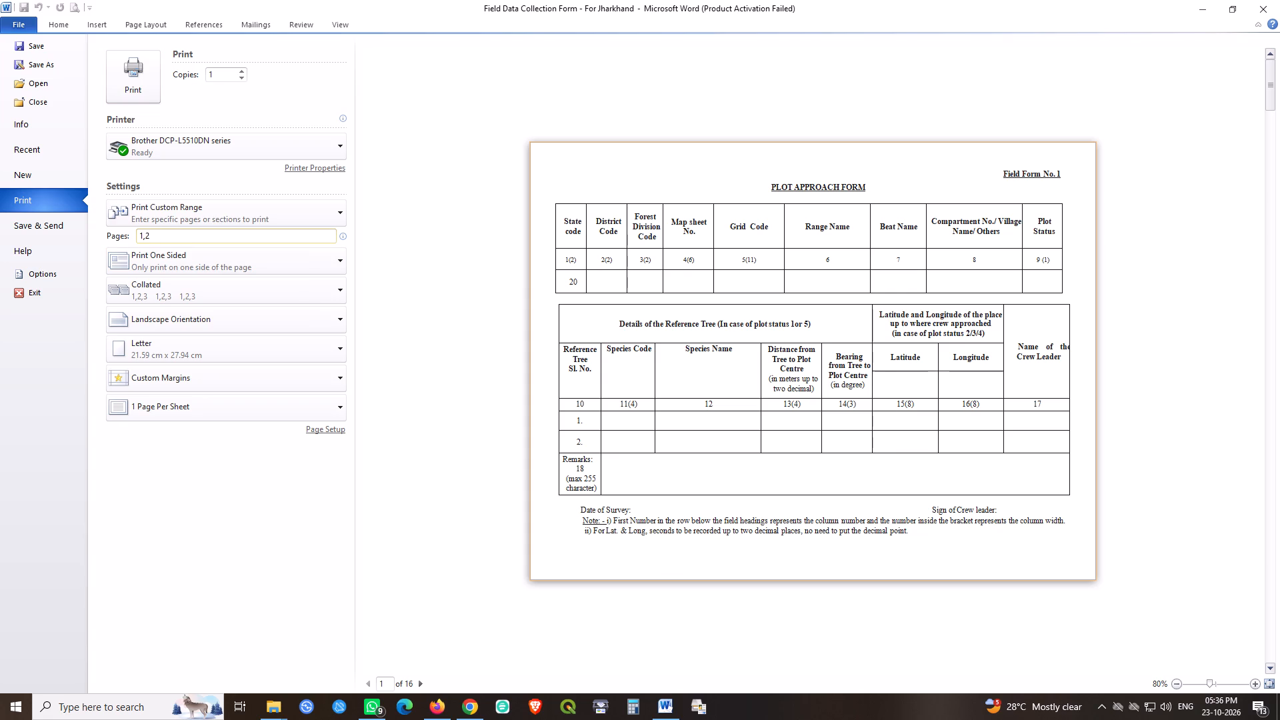
click(325, 170)
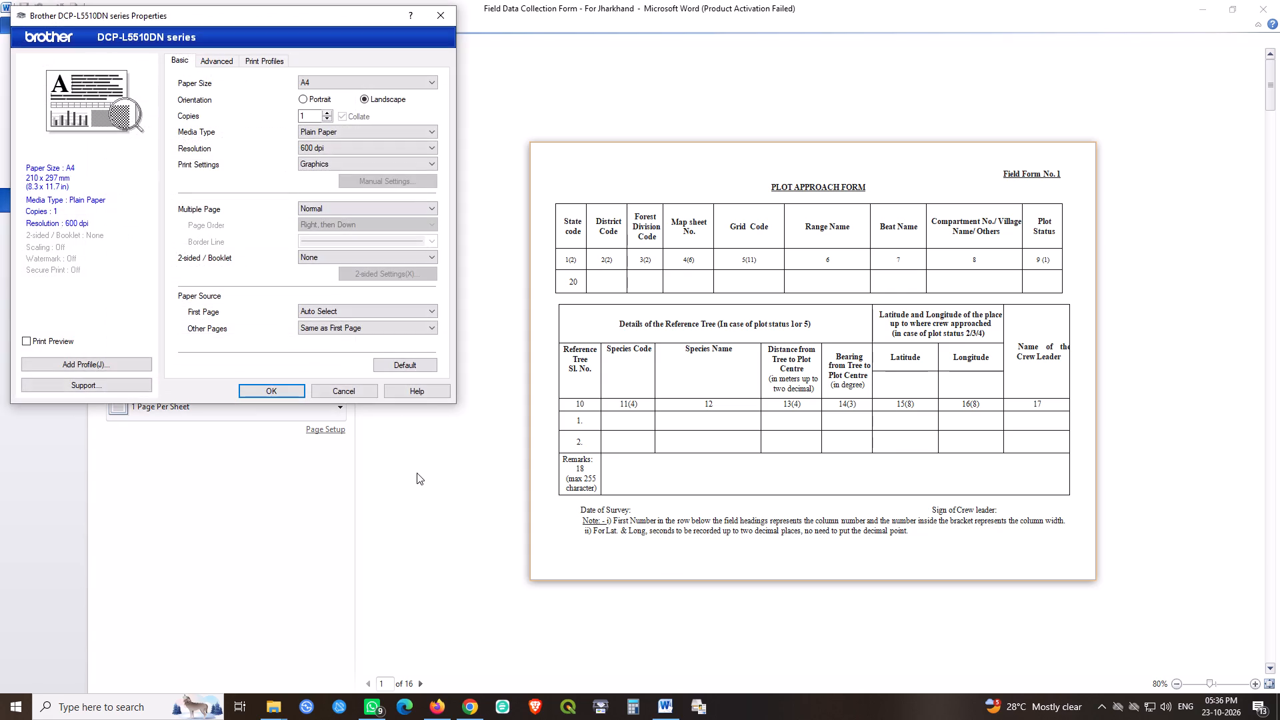
click(337, 257)
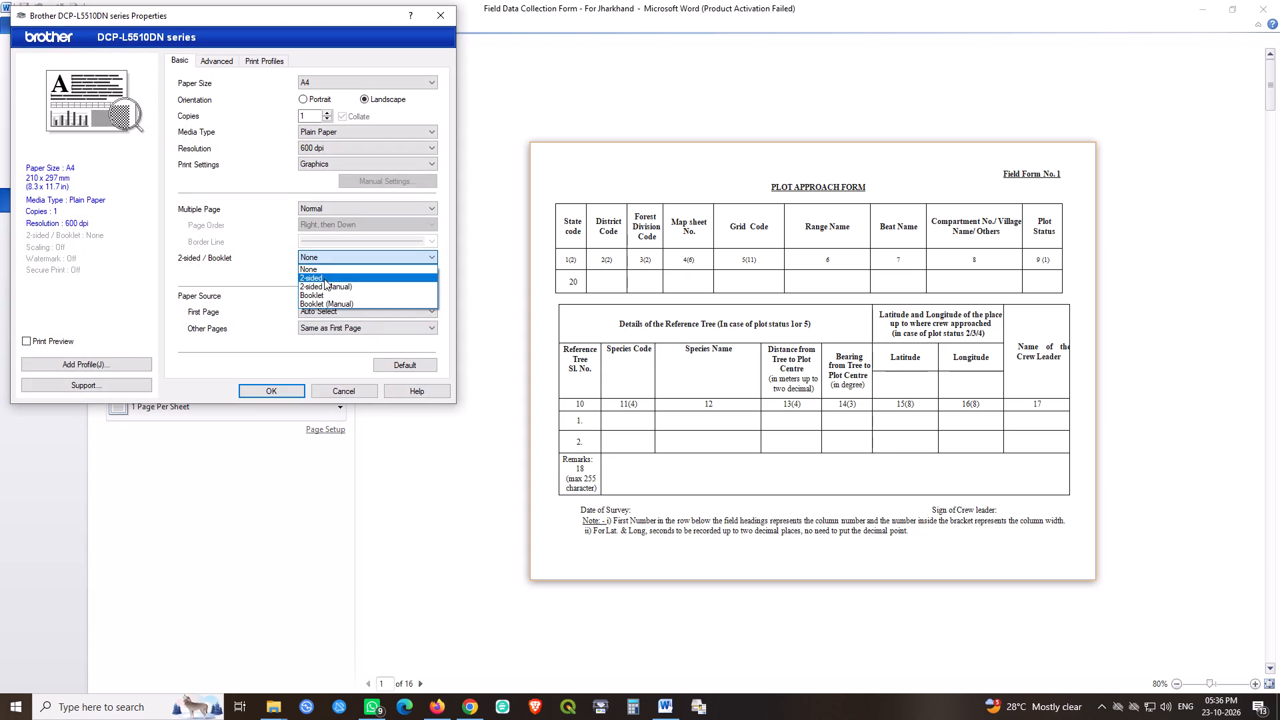
click(324, 285)
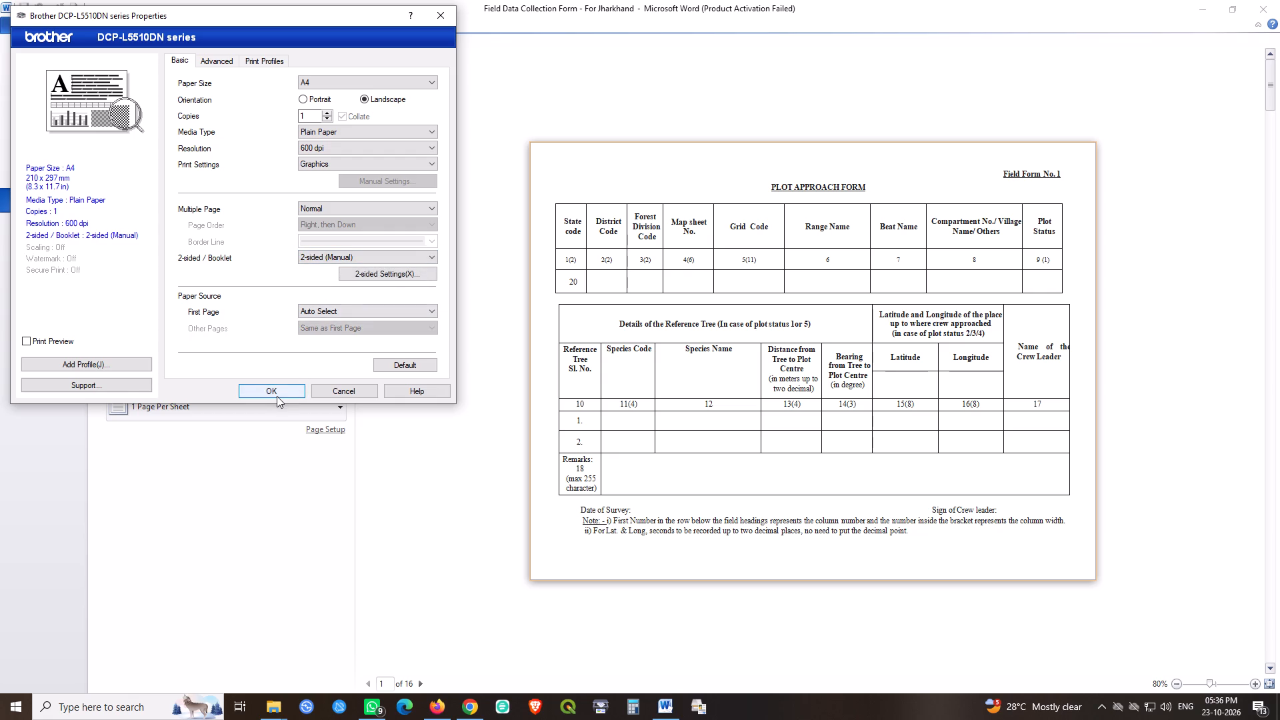
click(276, 396)
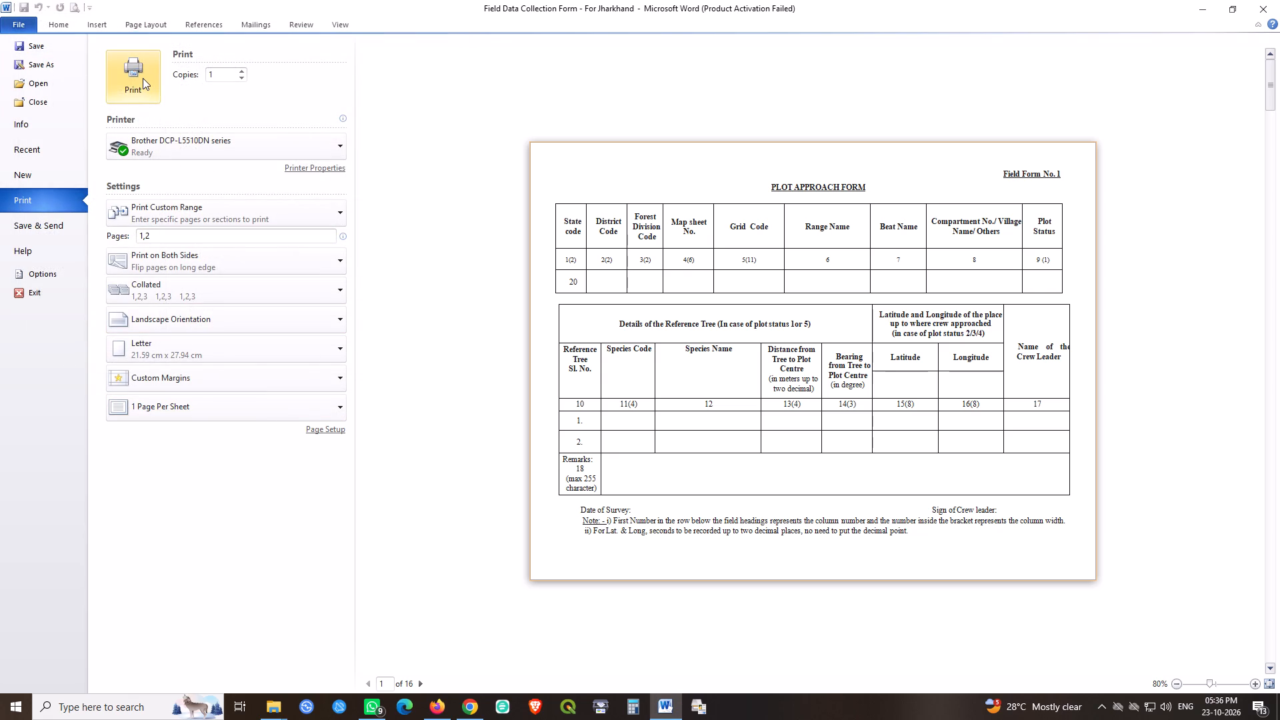
click(143, 78)
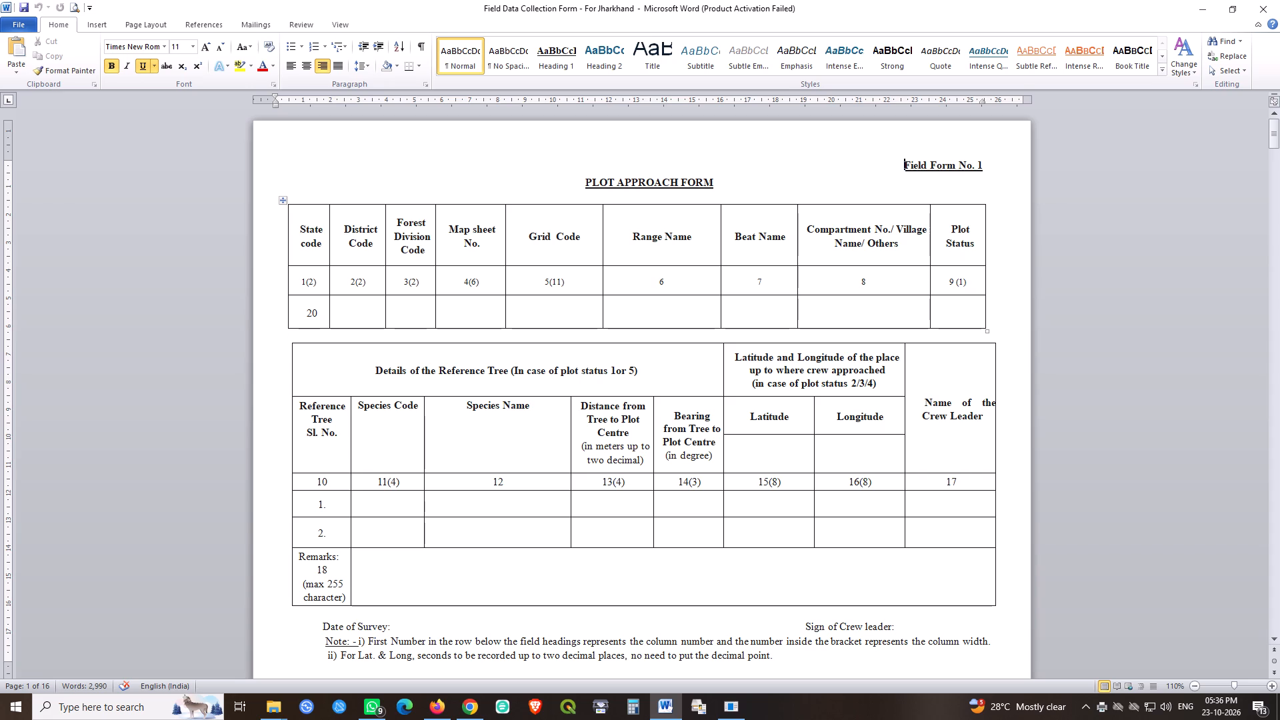
Print pages 1,2 on the Brother printer again, keeping the 2-sided (Manual) and Normal multiple-page settings.
click(75, 1)
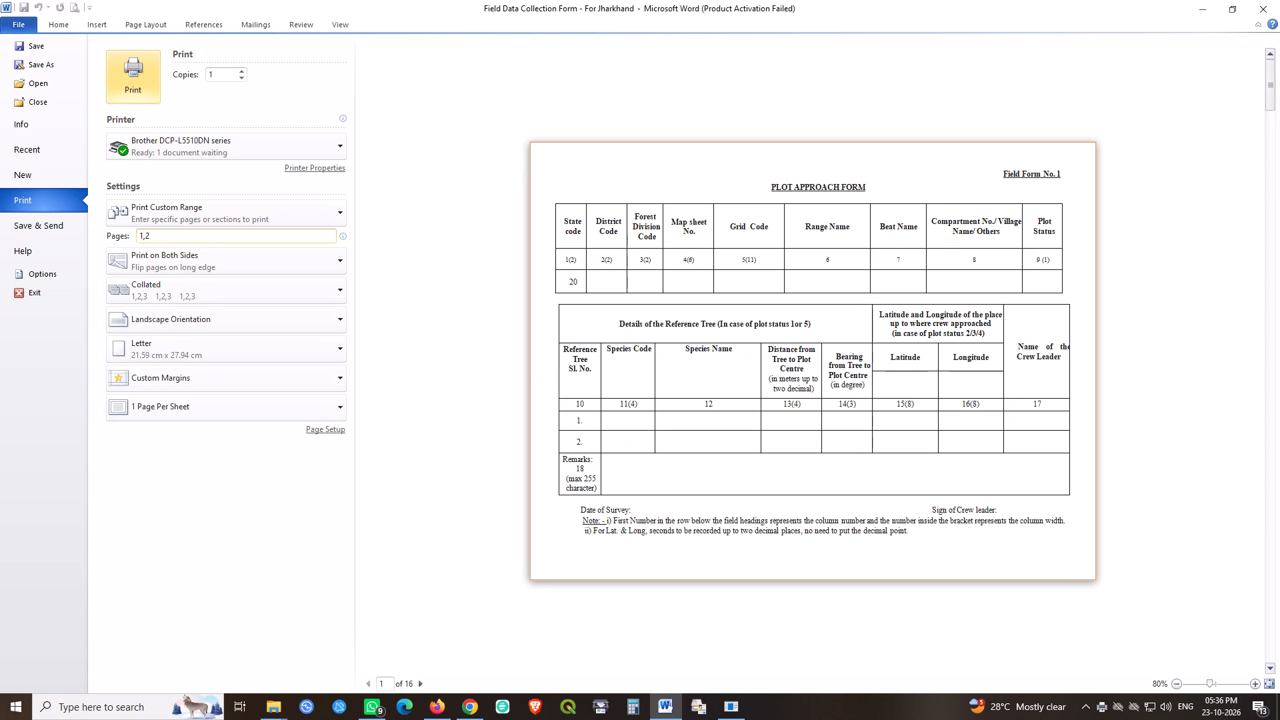
click(323, 166)
click(317, 262)
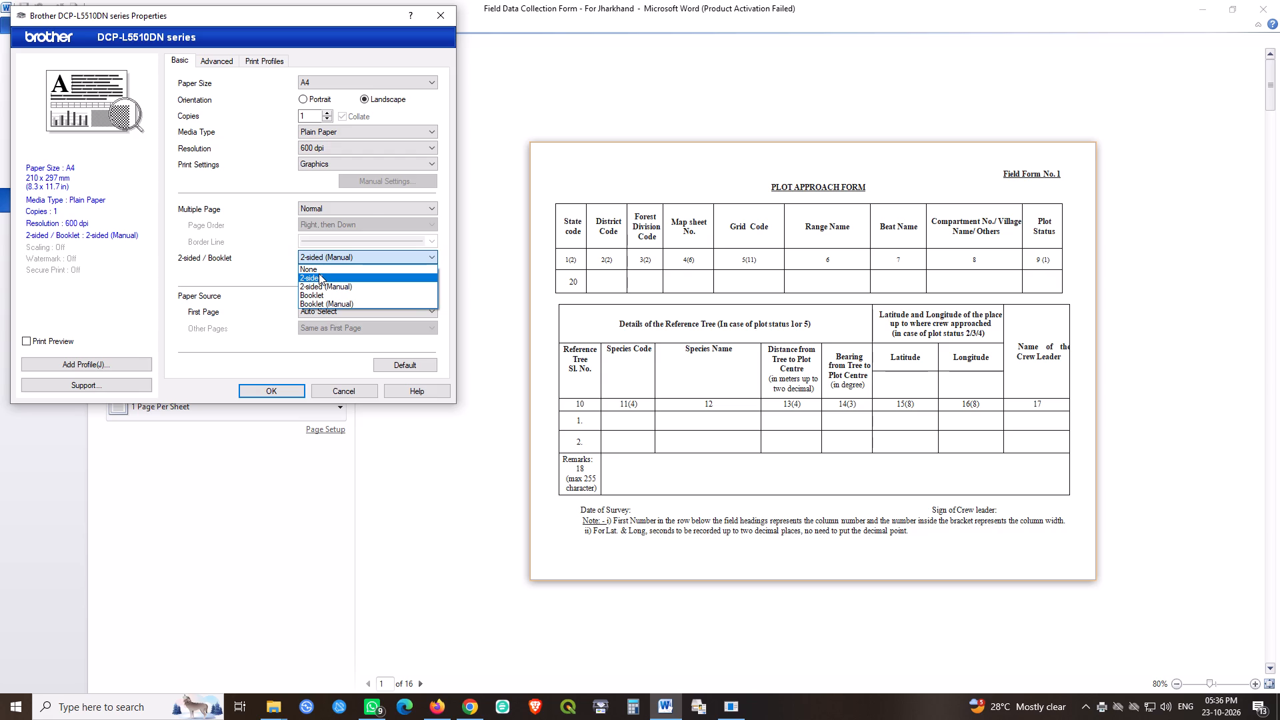
click(367, 202)
click(367, 203)
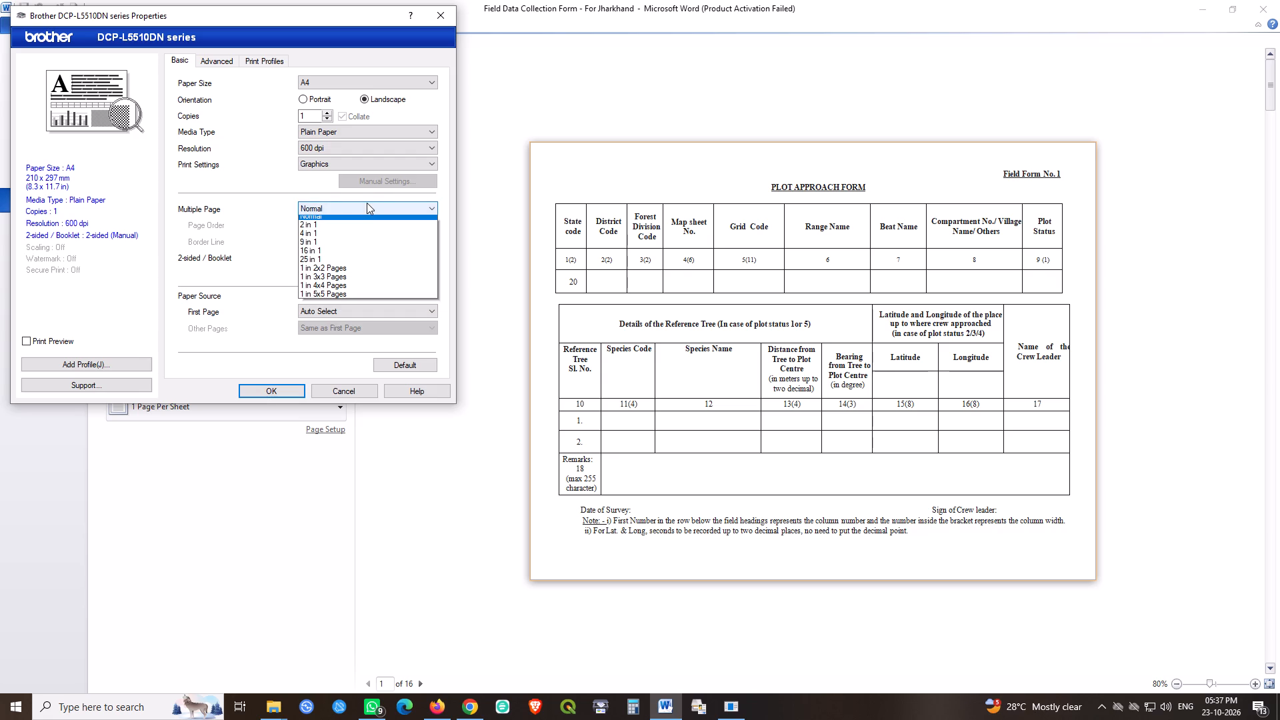
click(367, 203)
click(346, 252)
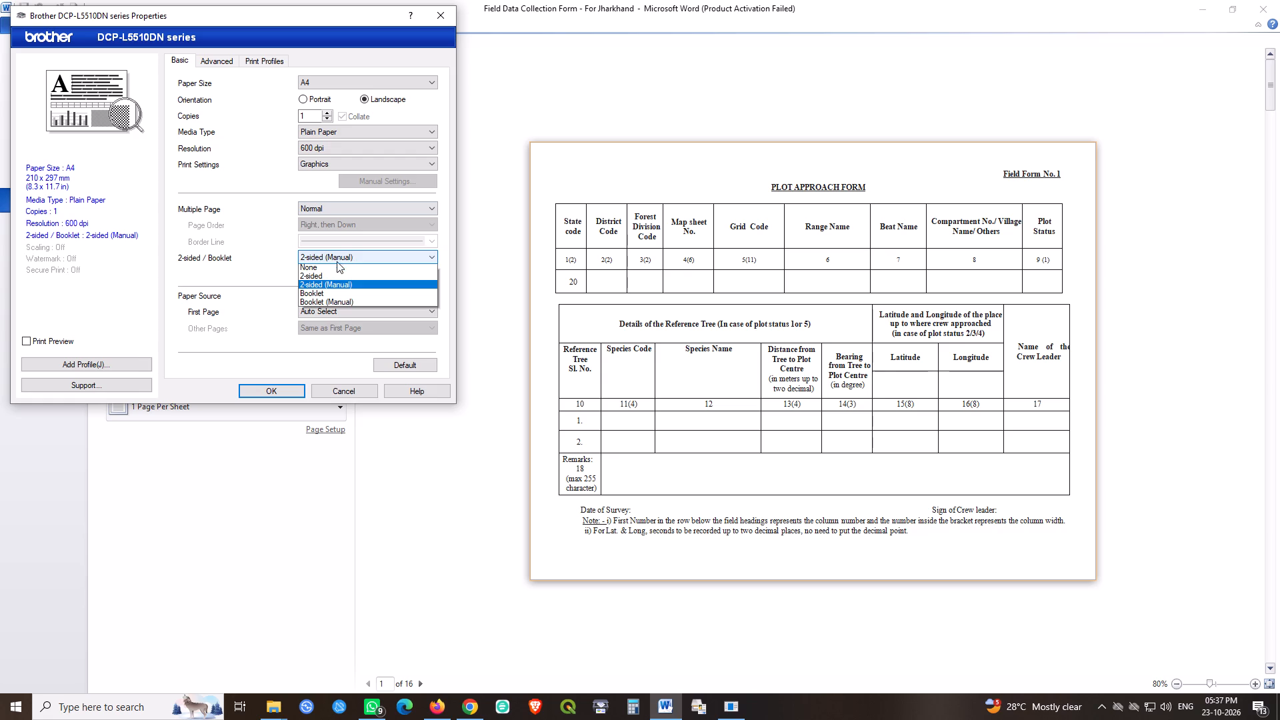
click(331, 285)
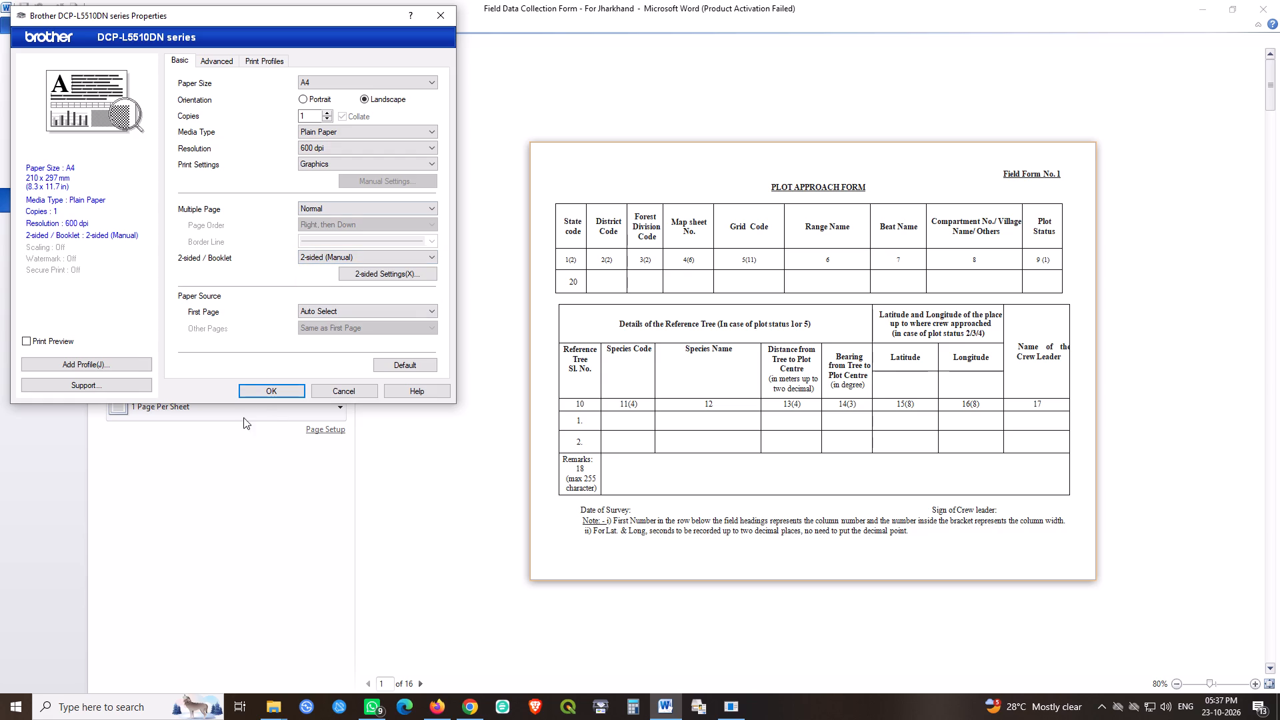
click(271, 386)
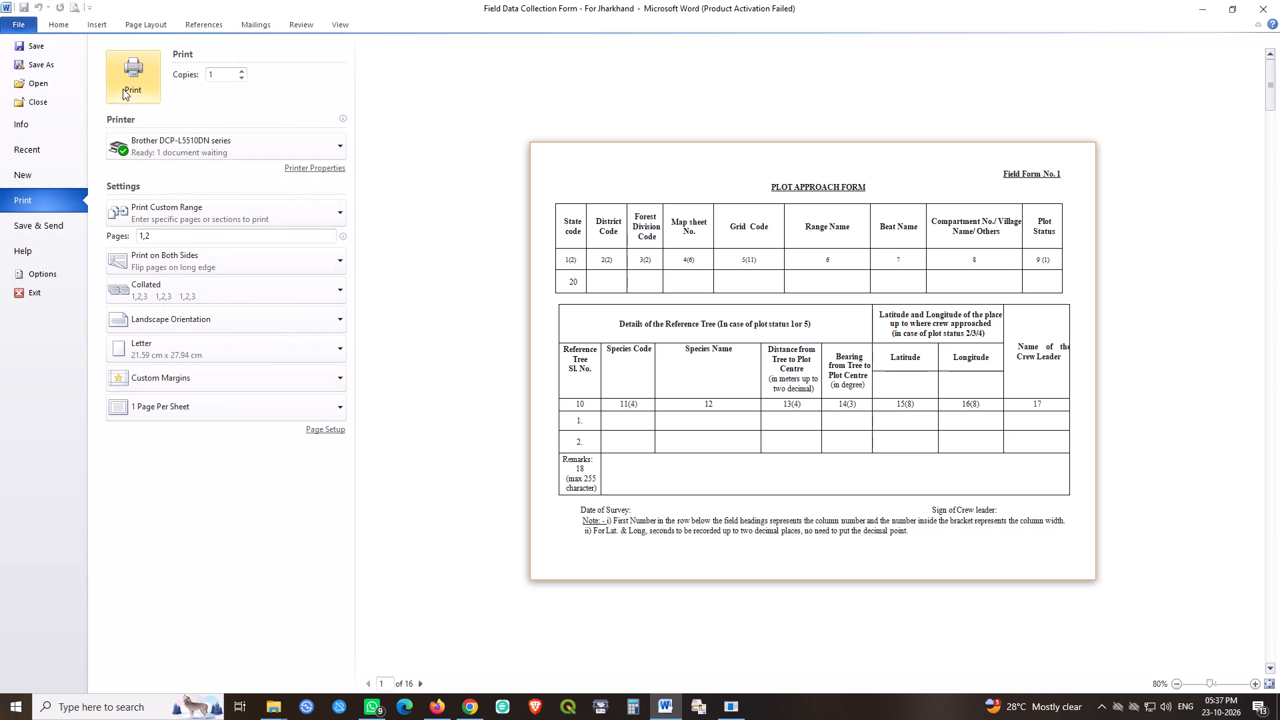
click(124, 78)
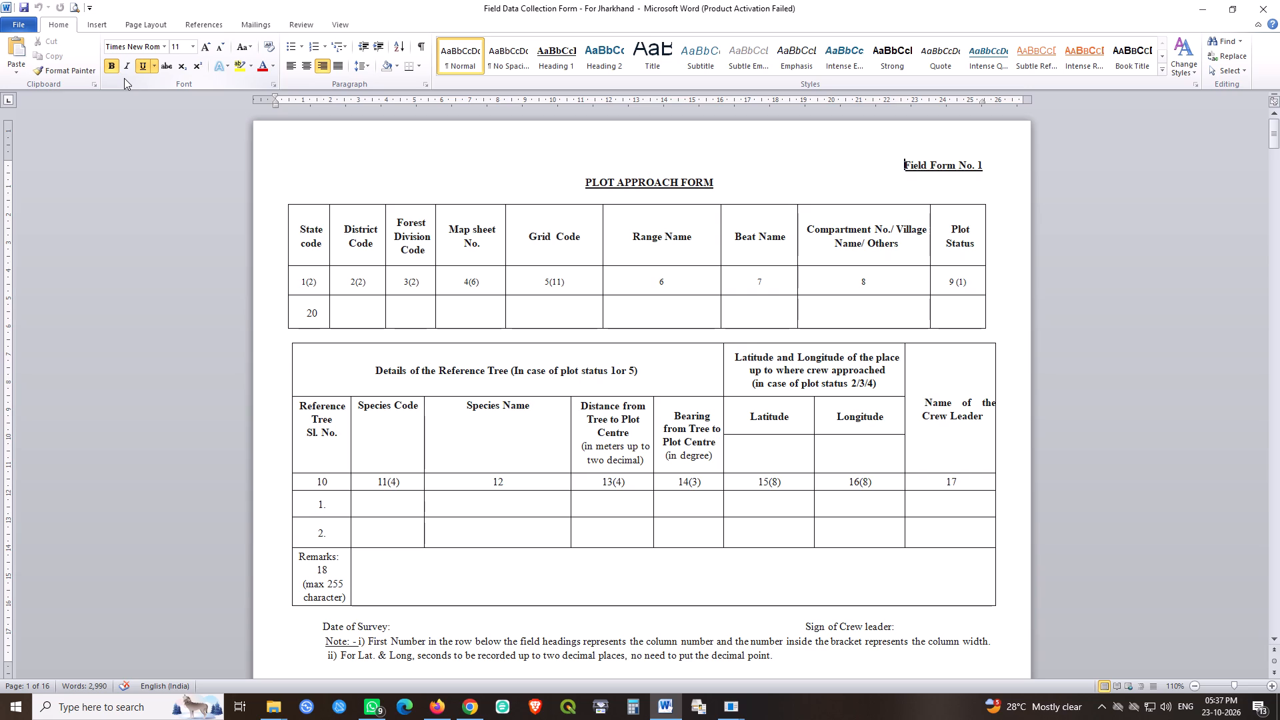
Switch the Brother printer's duplex setting to automatic 2-sided and print pages 1,2 again.
click(76, 11)
click(295, 169)
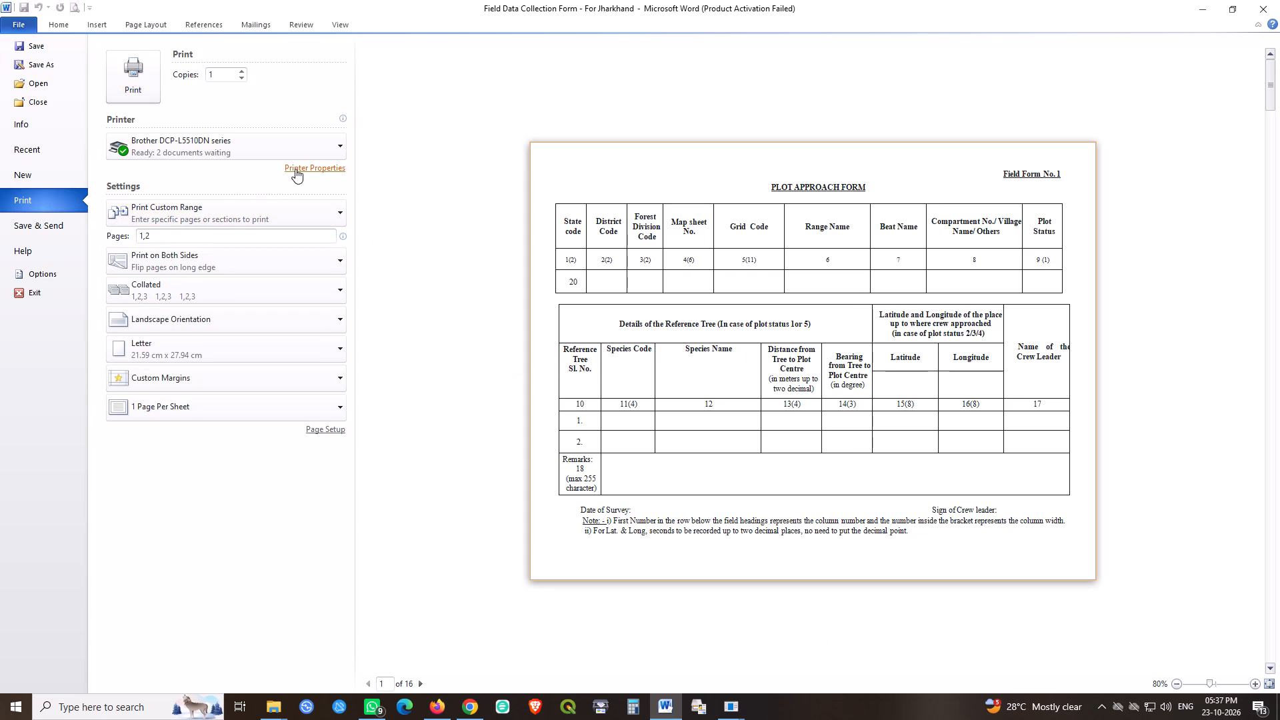
click(332, 255)
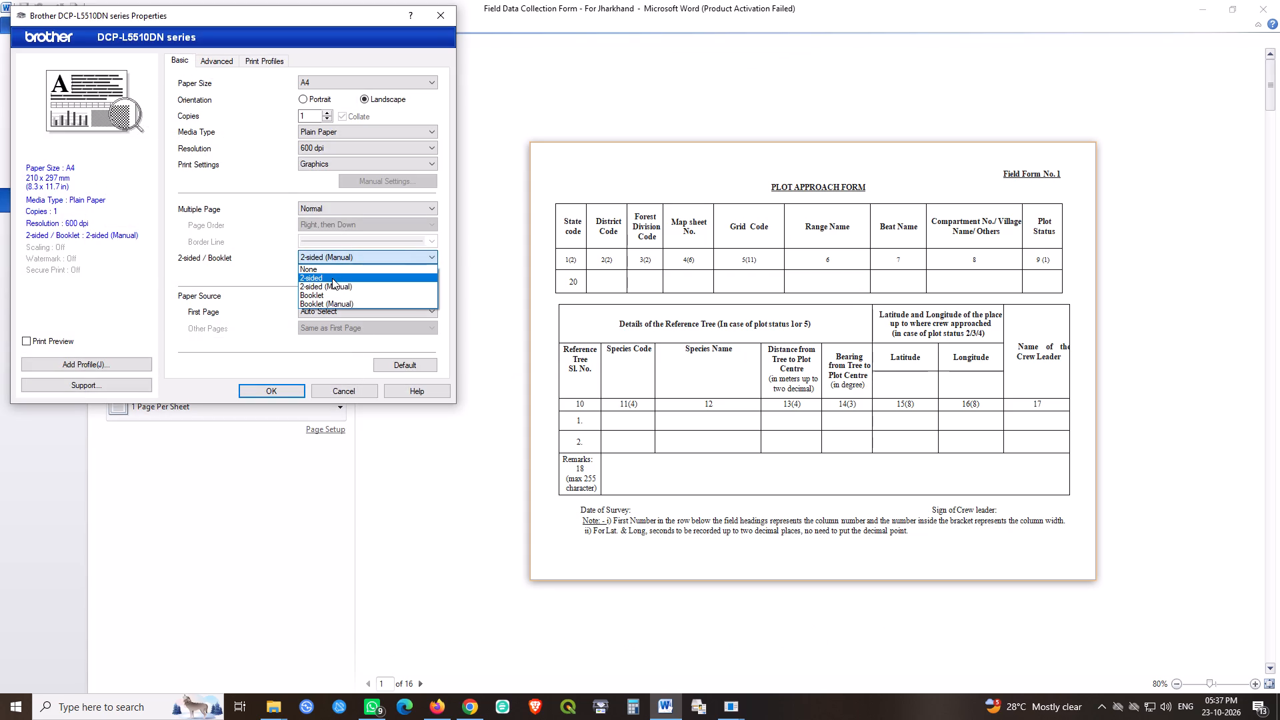
click(332, 278)
click(282, 384)
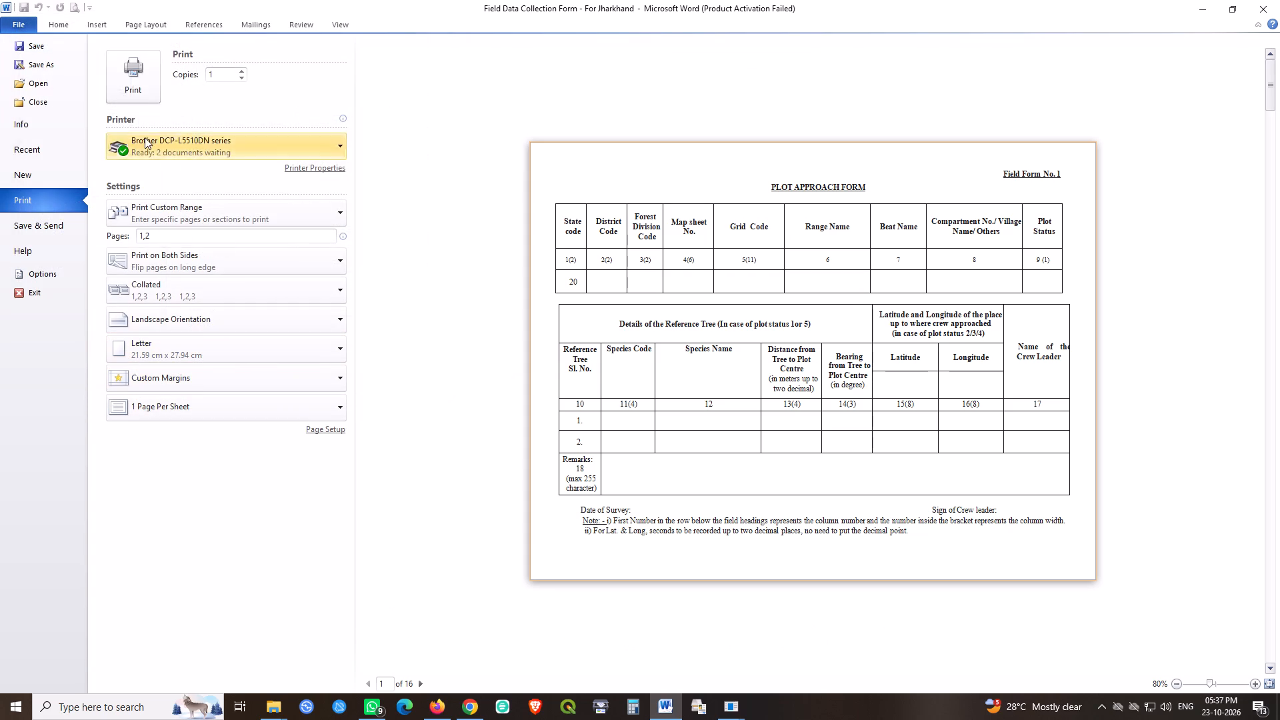
click(131, 71)
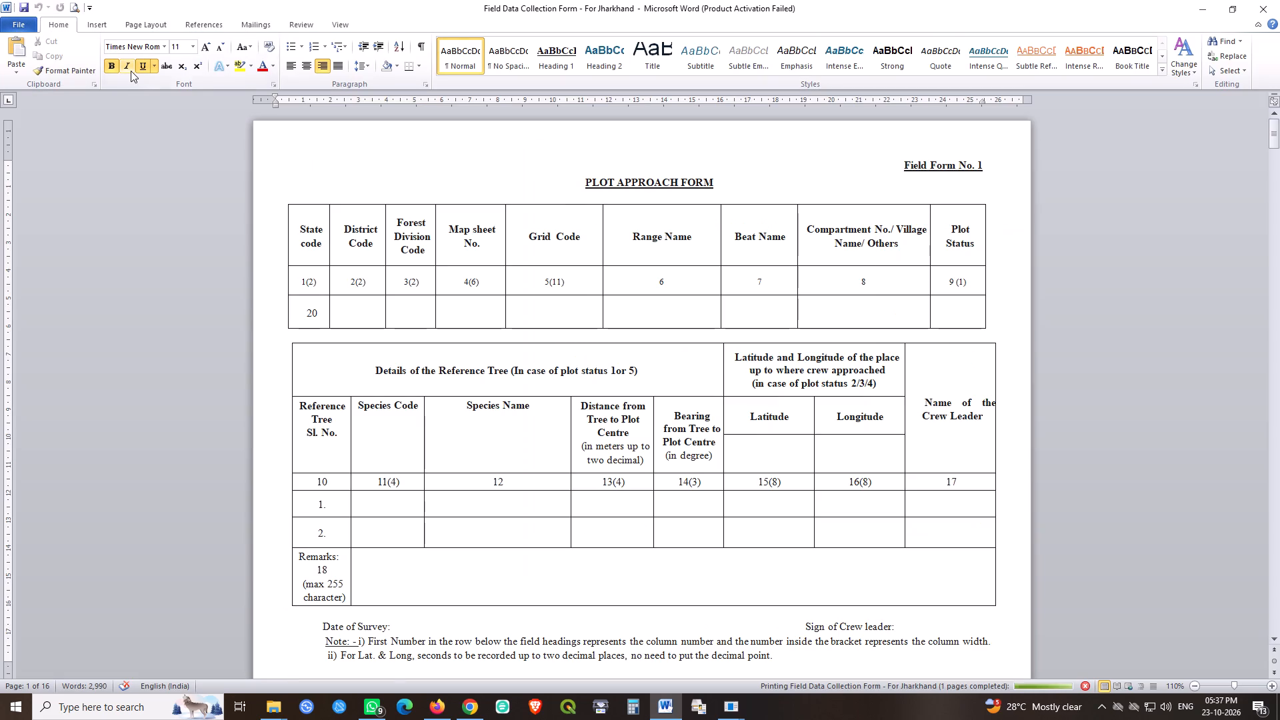
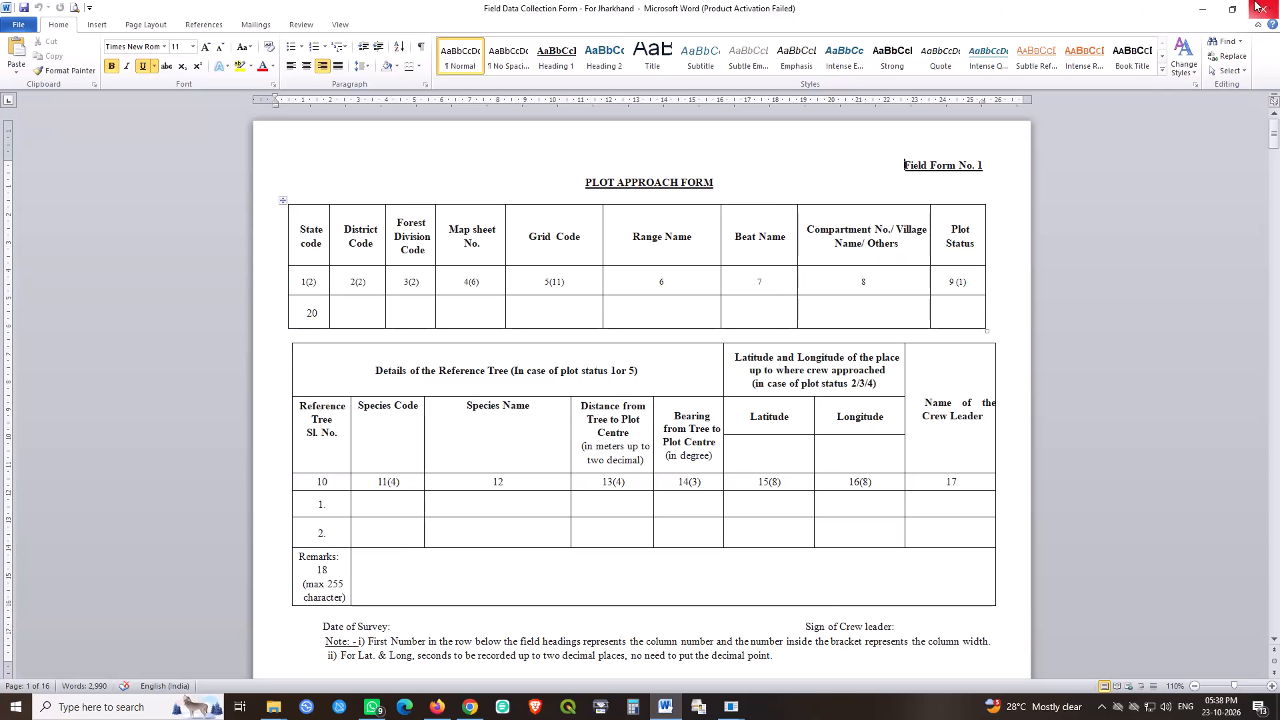
Close the Field Data Collection Form - For Jharkhand document.
click(1254, 0)
click(1263, 7)
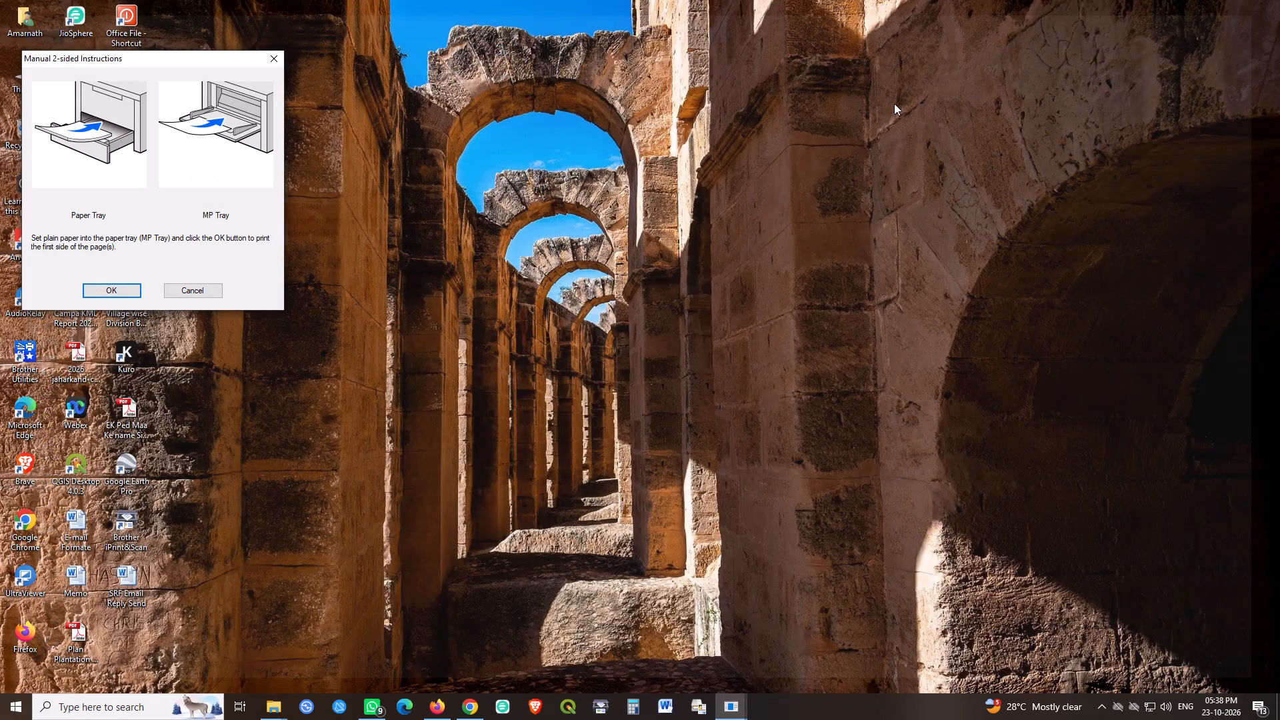
Cancel the pending manual 2-sided print job from the Brother Manual 2-sided Instructions dialog.
click(193, 292)
click(193, 292)
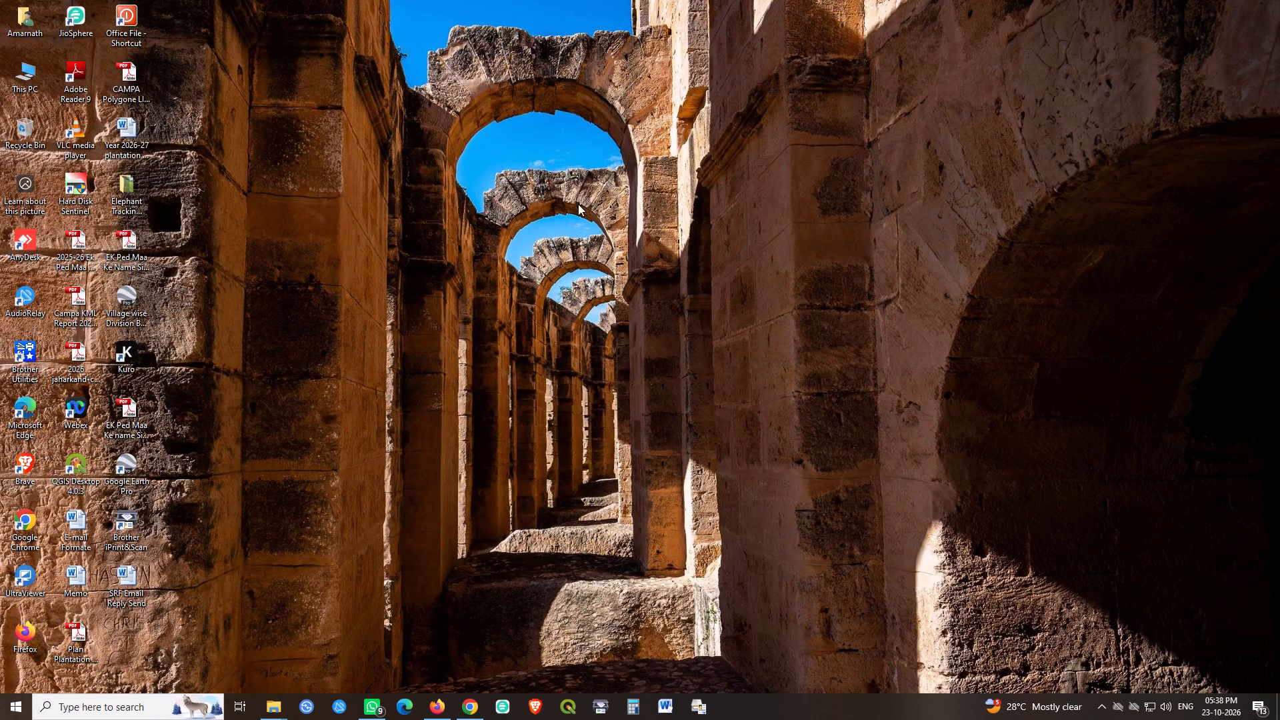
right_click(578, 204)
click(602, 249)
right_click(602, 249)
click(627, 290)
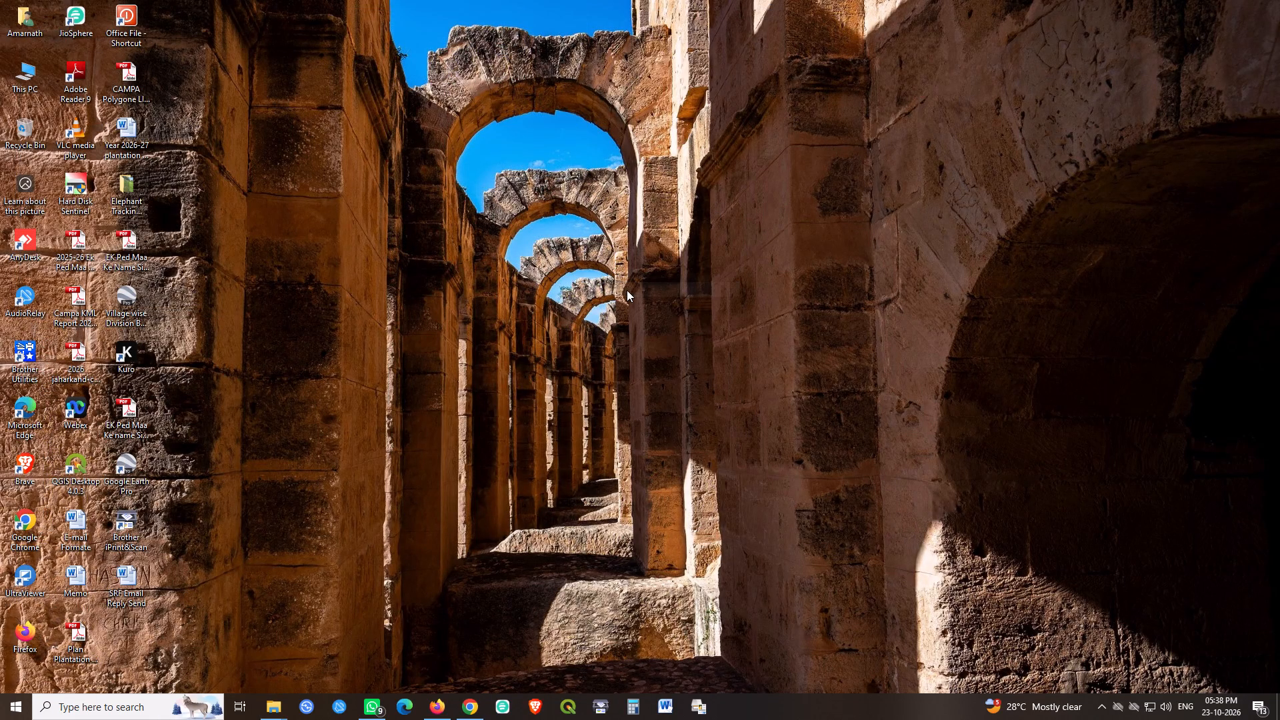